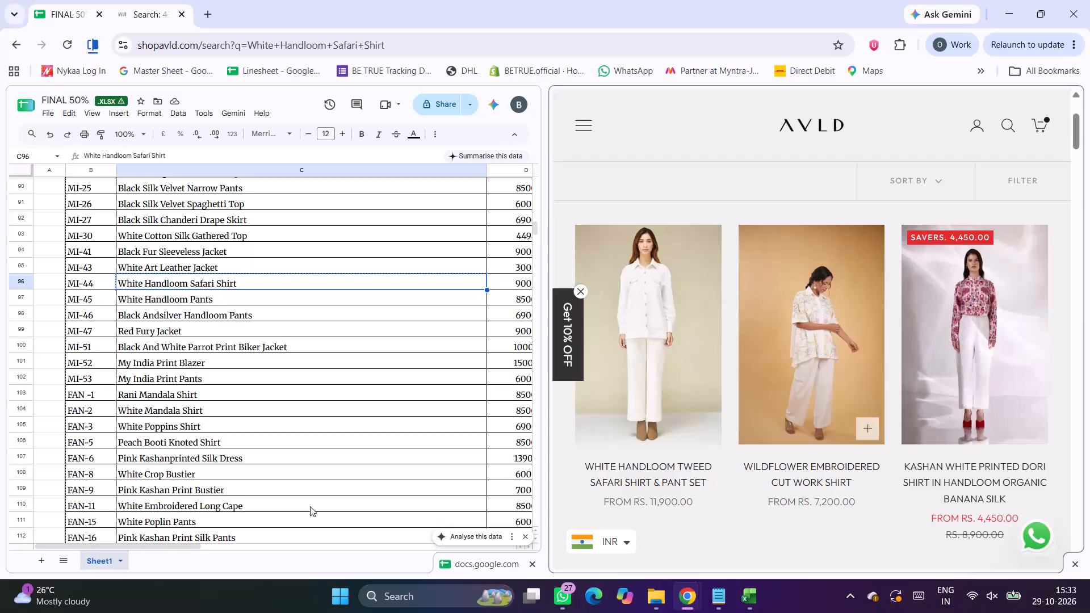
# Search the AVLD store for "White Handloom Pants", copied from the MI-45 row, and look through the suggested products.
pyautogui.click(219, 298)
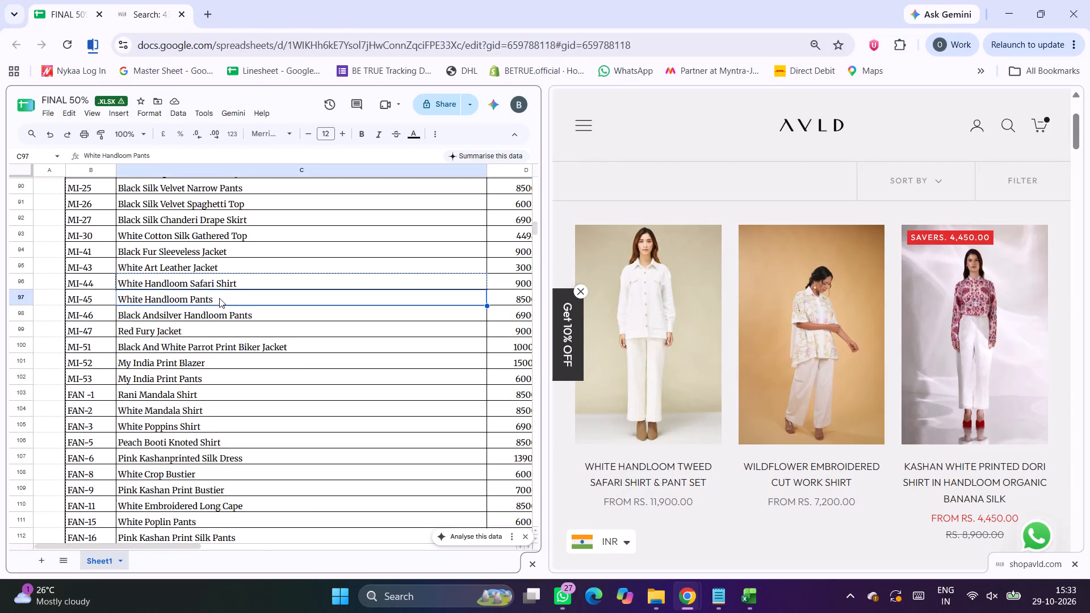
pyautogui.click(219, 298)
pyautogui.hotkey('ctrl', 'c')
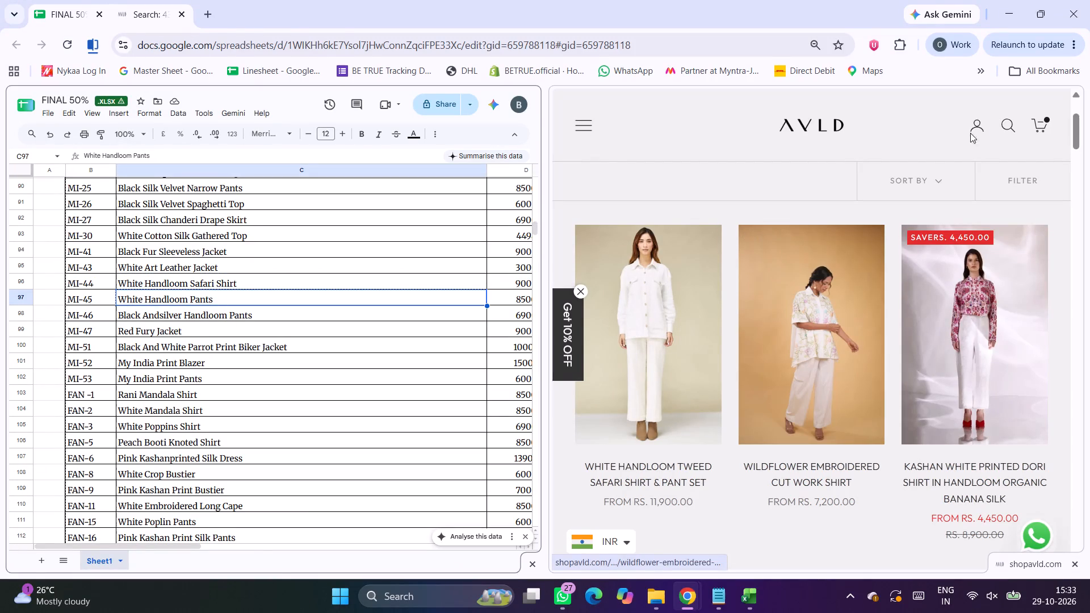
pyautogui.click(1003, 127)
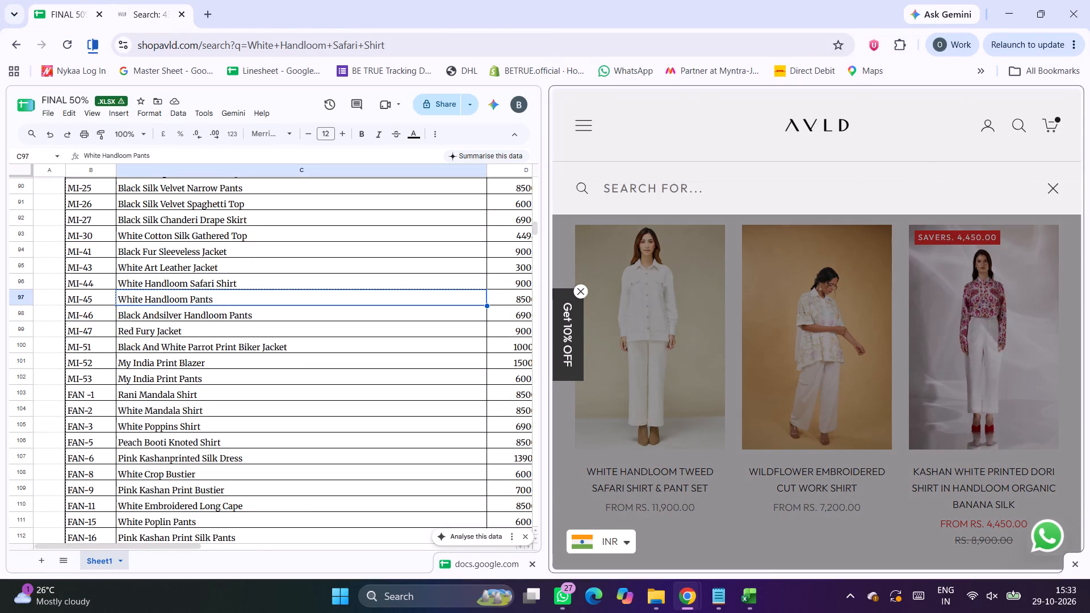
pyautogui.hotkey('ctrl', 'v')
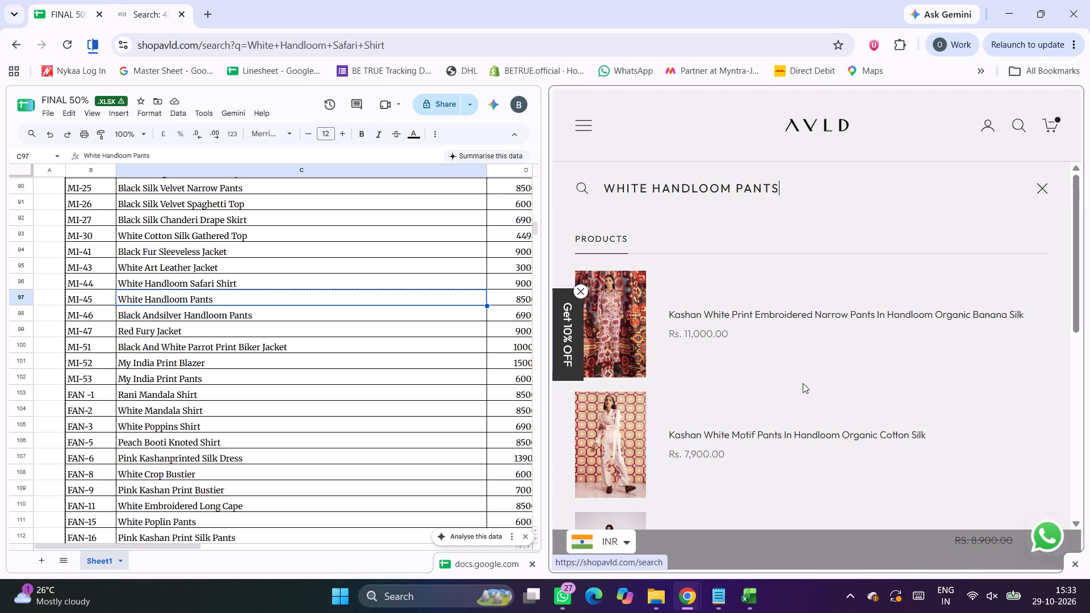
pyautogui.scroll(-5, 803, 383)
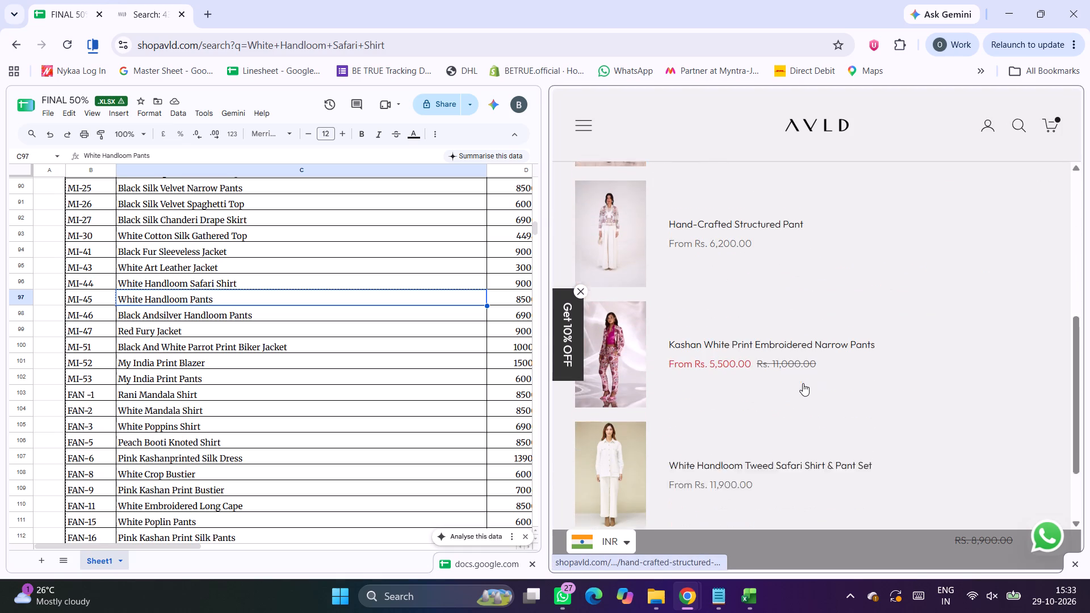
pyautogui.scroll(-3, 803, 383)
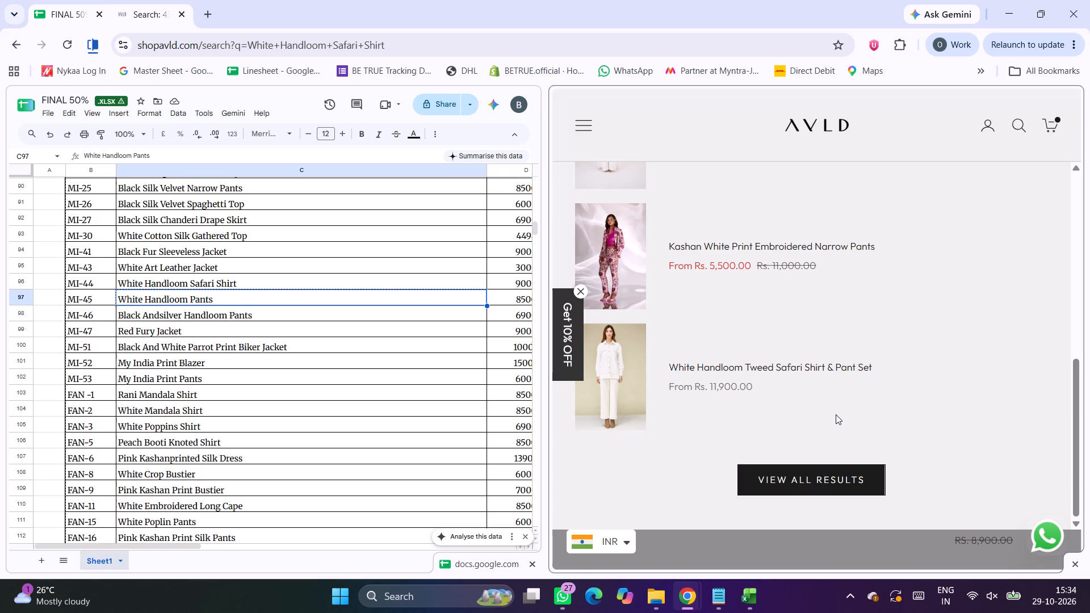
# Search the store for "Black Andsilver Handloom Pants" from the MI-46 row and open the Black and Silver Handloom Pants product page.
pyautogui.click(224, 323)
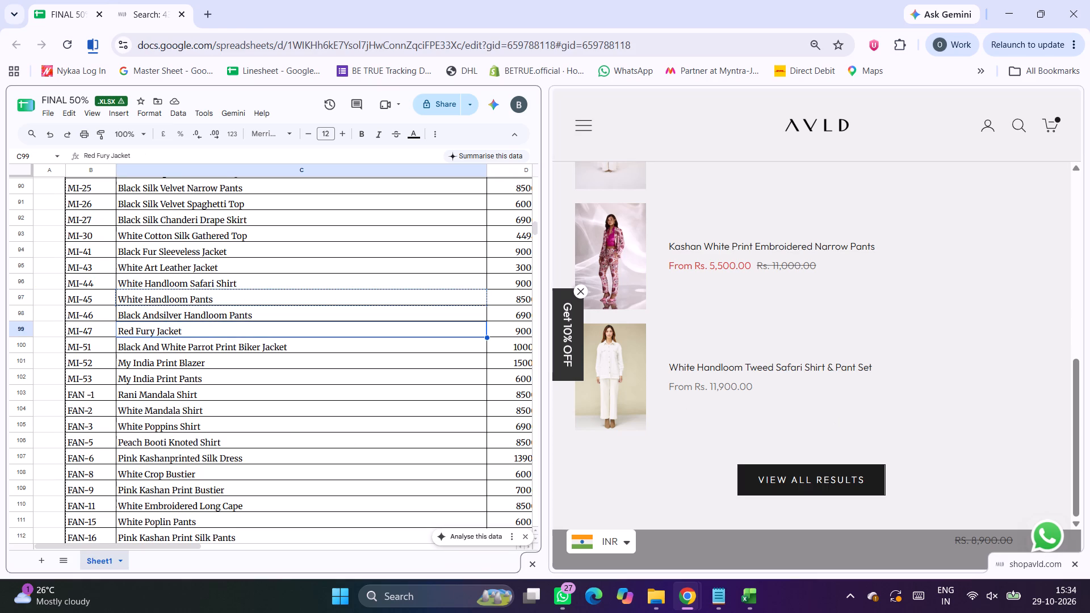
pyautogui.click(210, 317)
pyautogui.press('Left')
pyautogui.press('Left')
pyautogui.press('Left')
pyautogui.press('Left')
pyautogui.press('Left')
pyautogui.press('Left')
pyautogui.press('Left')
pyautogui.press('Left')
pyautogui.press('Left')
pyautogui.press('Left')
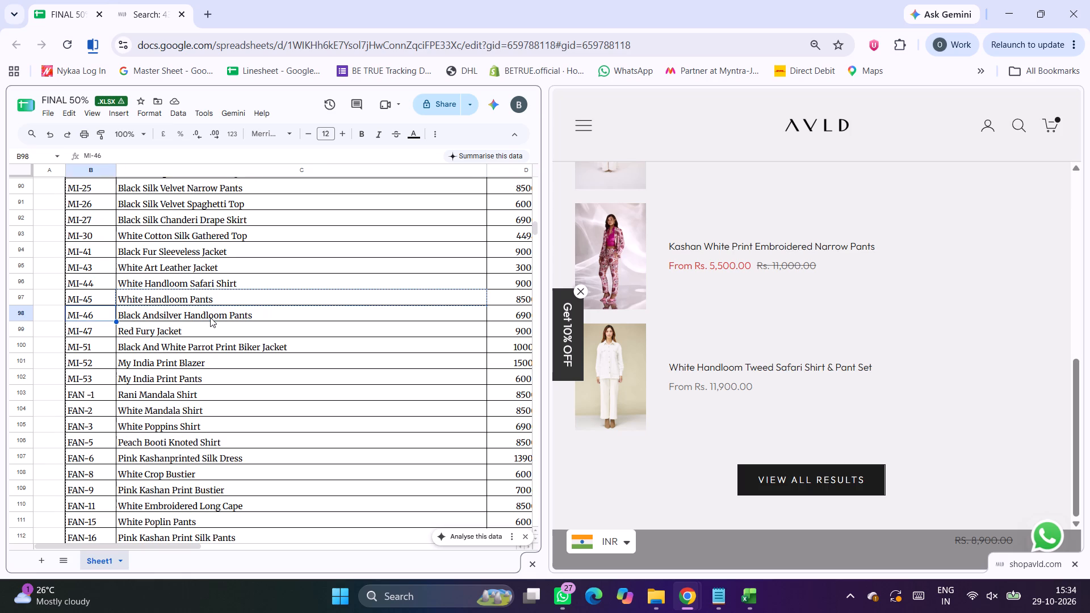
pyautogui.click(210, 317)
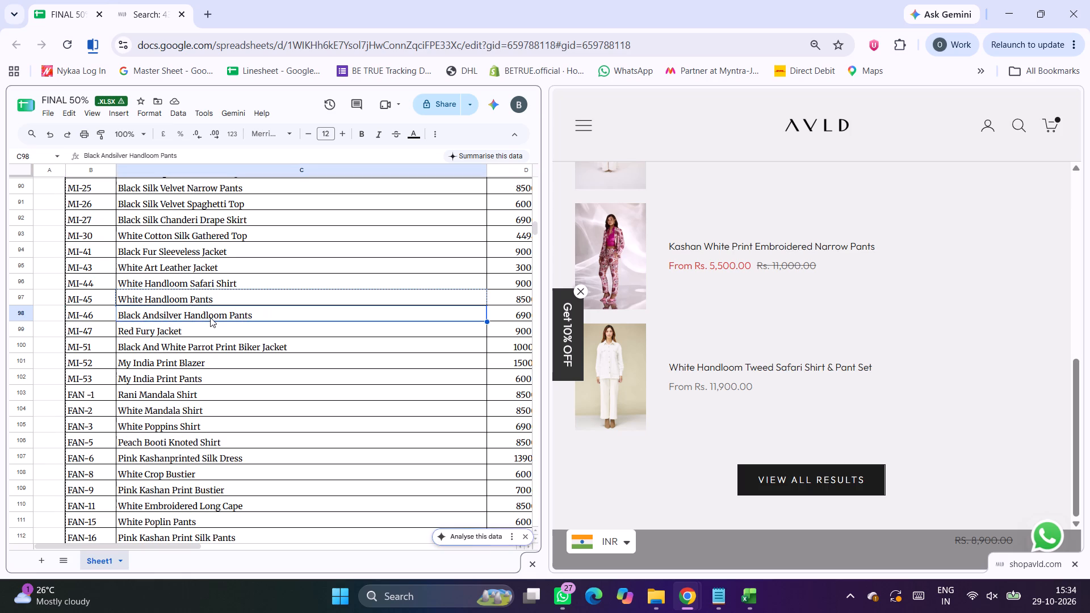
pyautogui.hotkey('ctrl', 'c')
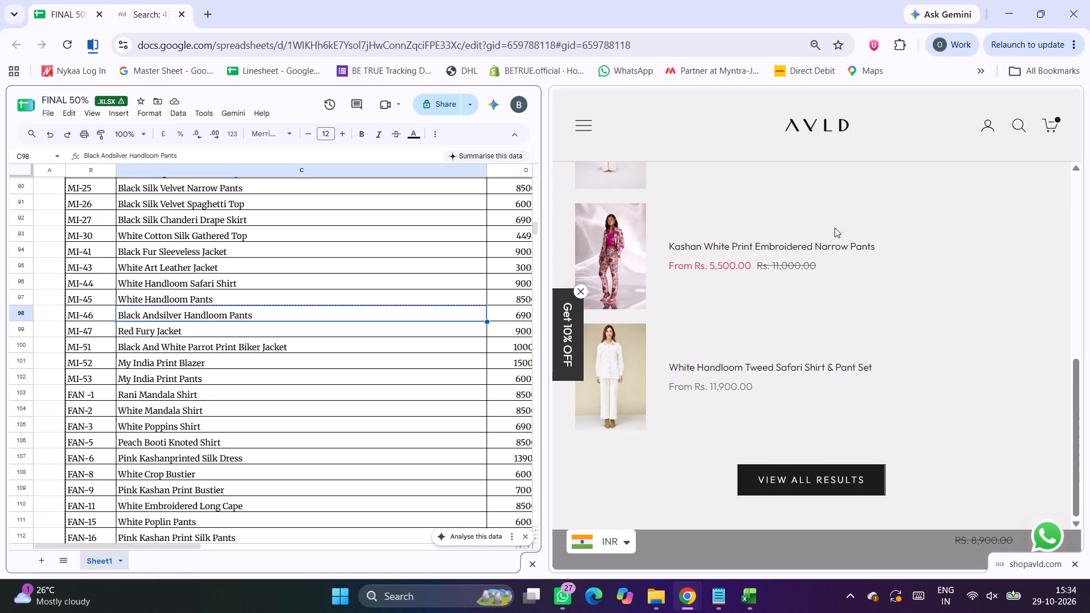
pyautogui.click(1018, 127)
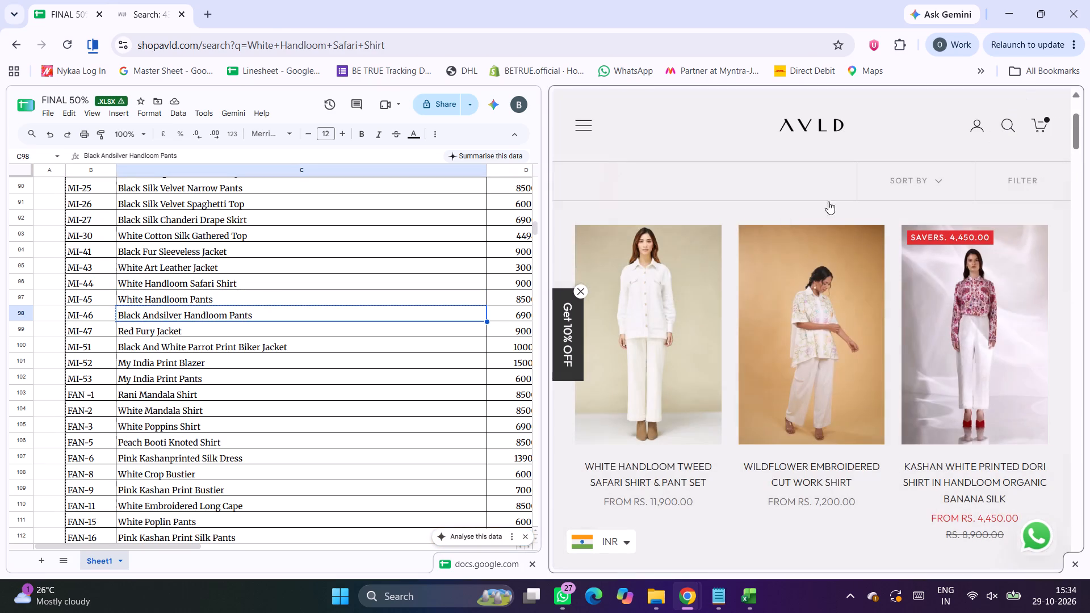
pyautogui.click(1004, 131)
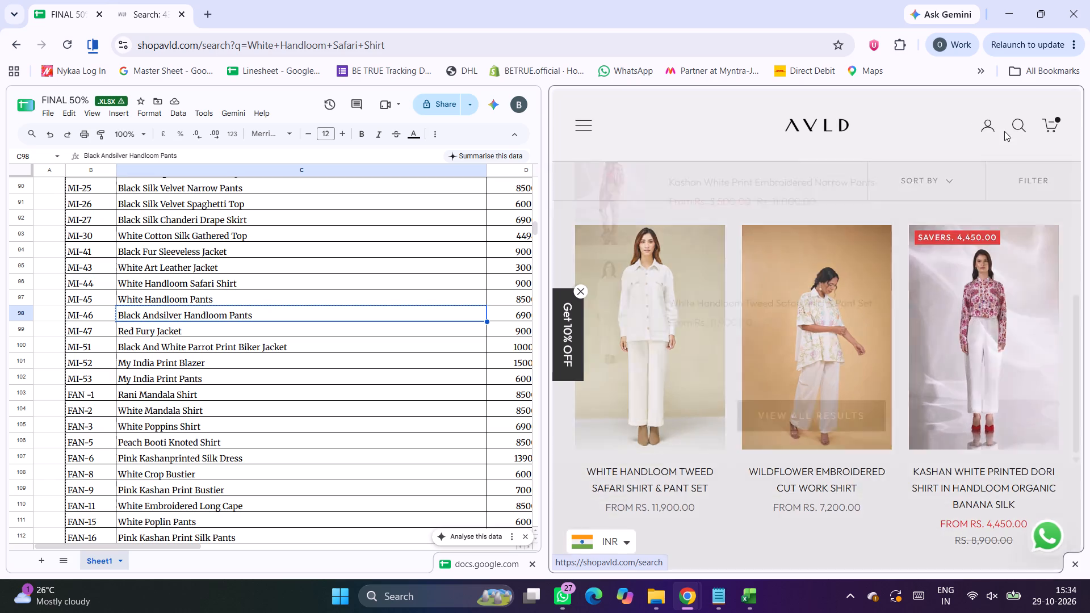
pyautogui.scroll(7, 786, 380)
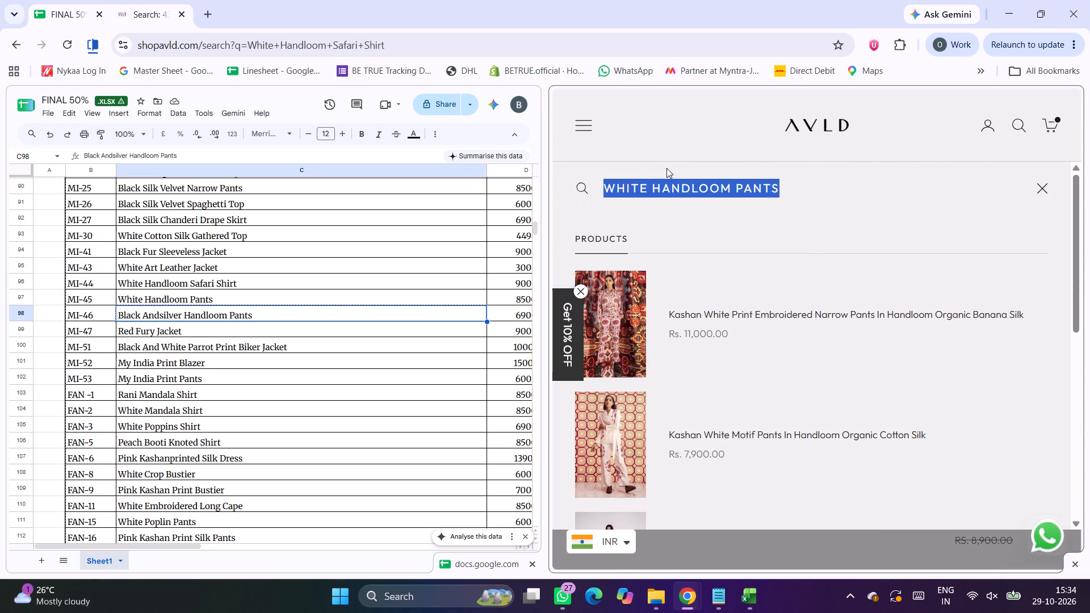
pyautogui.hotkey('ctrl', 'v')
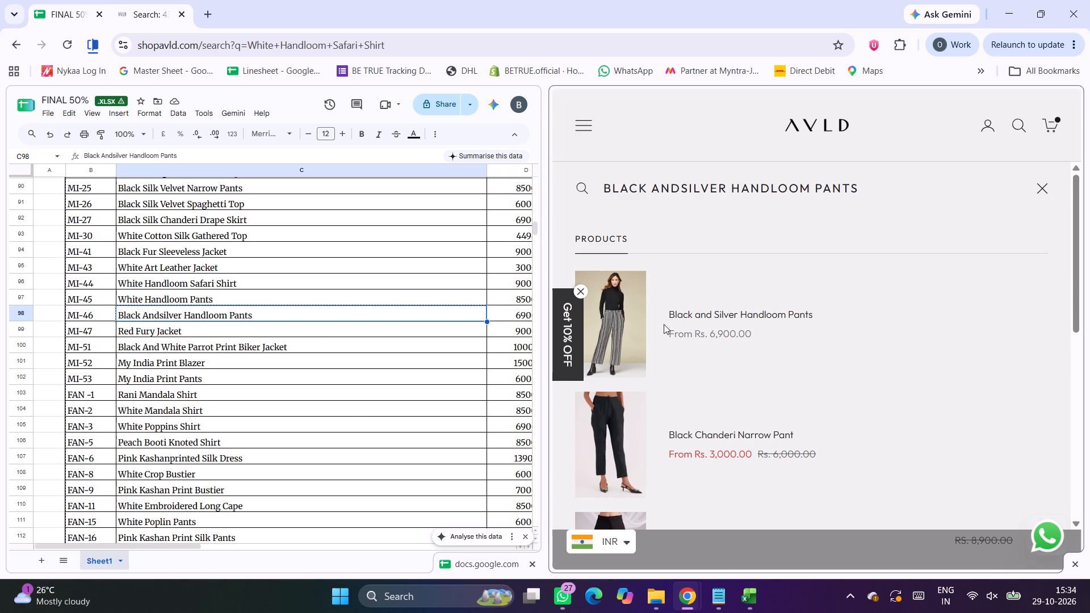
pyautogui.click(627, 330)
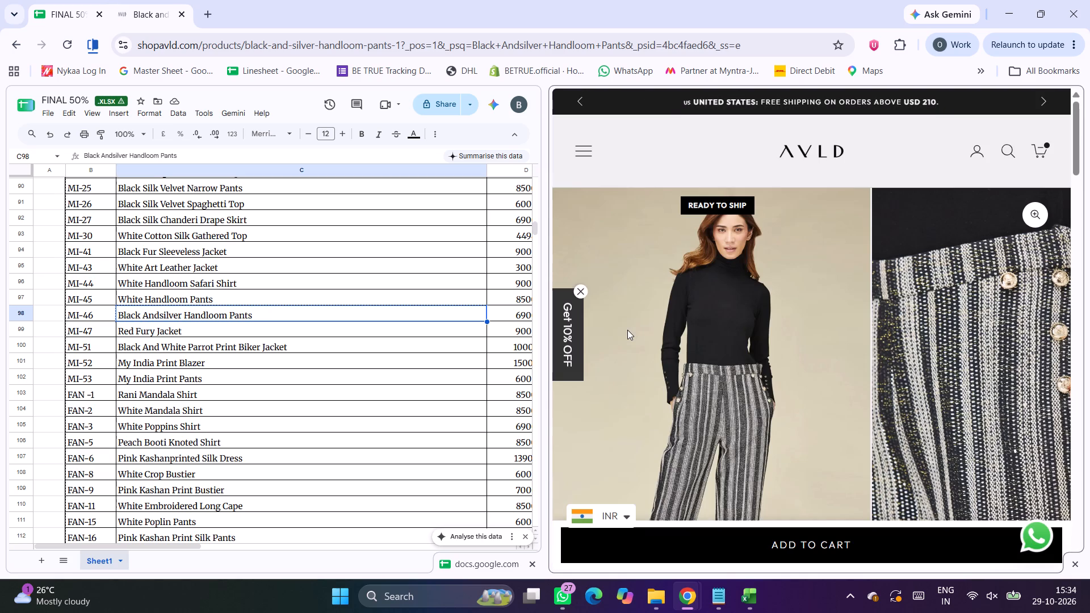
# Search the store for "Red Fury Jacket" from the MI-47 row, check the suggested products and open the full results.
pyautogui.click(171, 330)
pyautogui.hotkey('ctrl', 'c')
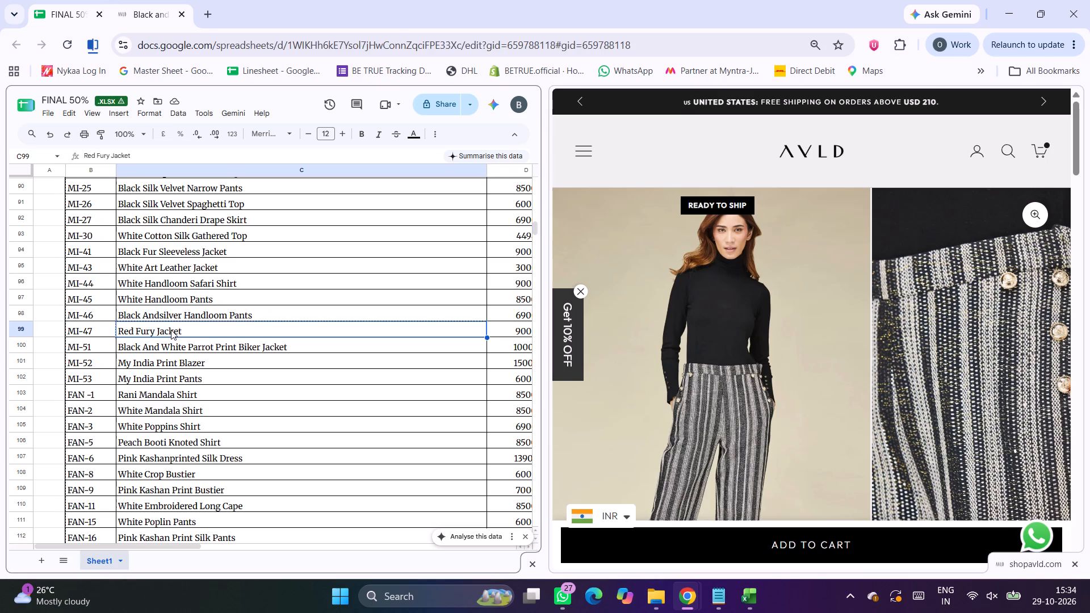
pyautogui.click(1007, 146)
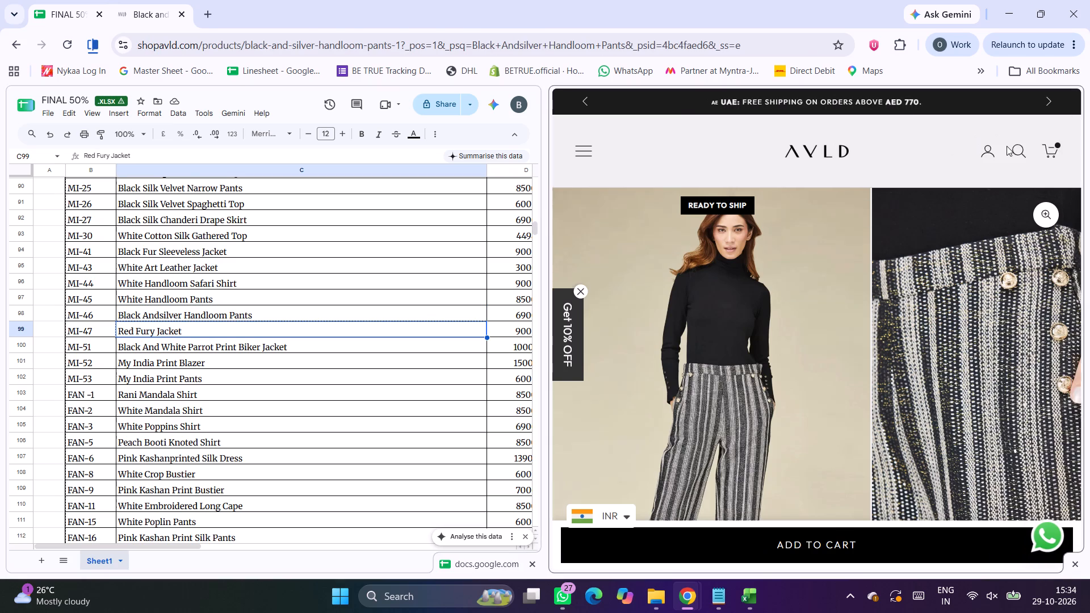
pyautogui.hotkey('ctrl', 'v')
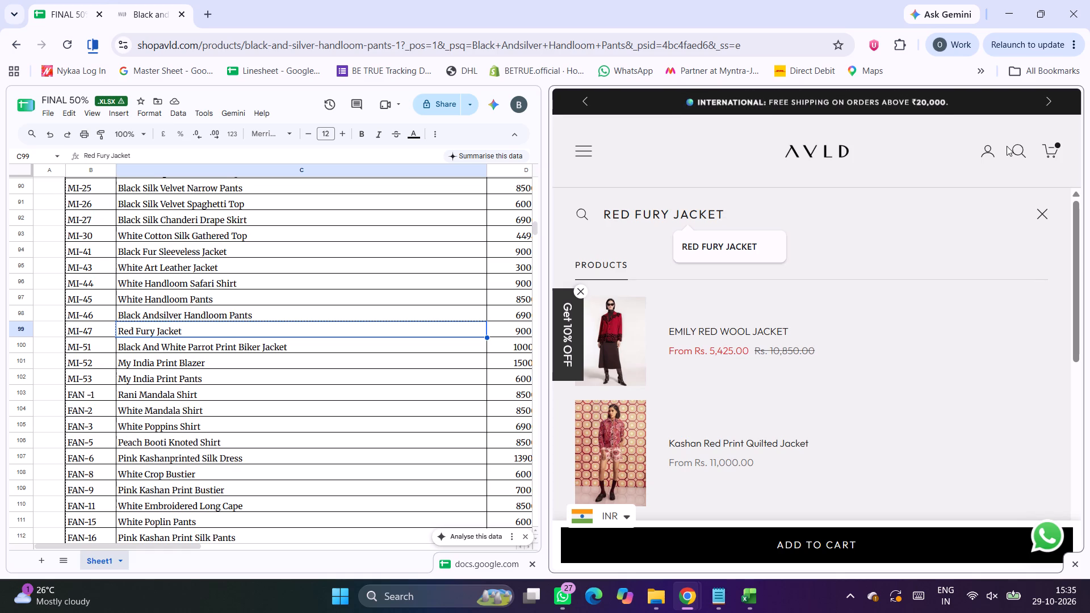
pyautogui.scroll(-2, 1089, 316)
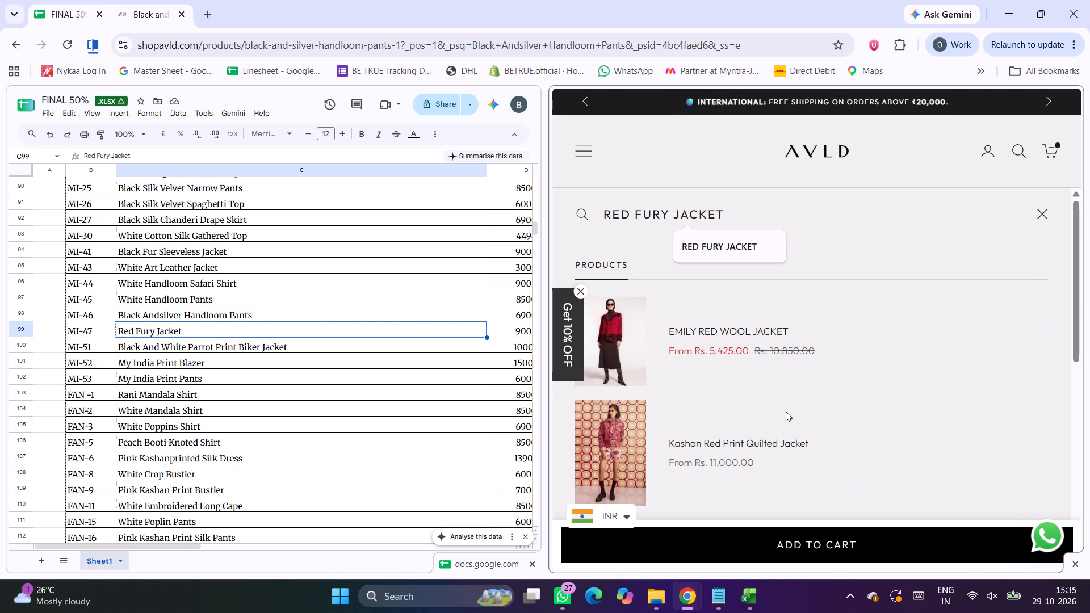
pyautogui.scroll(-6, 786, 412)
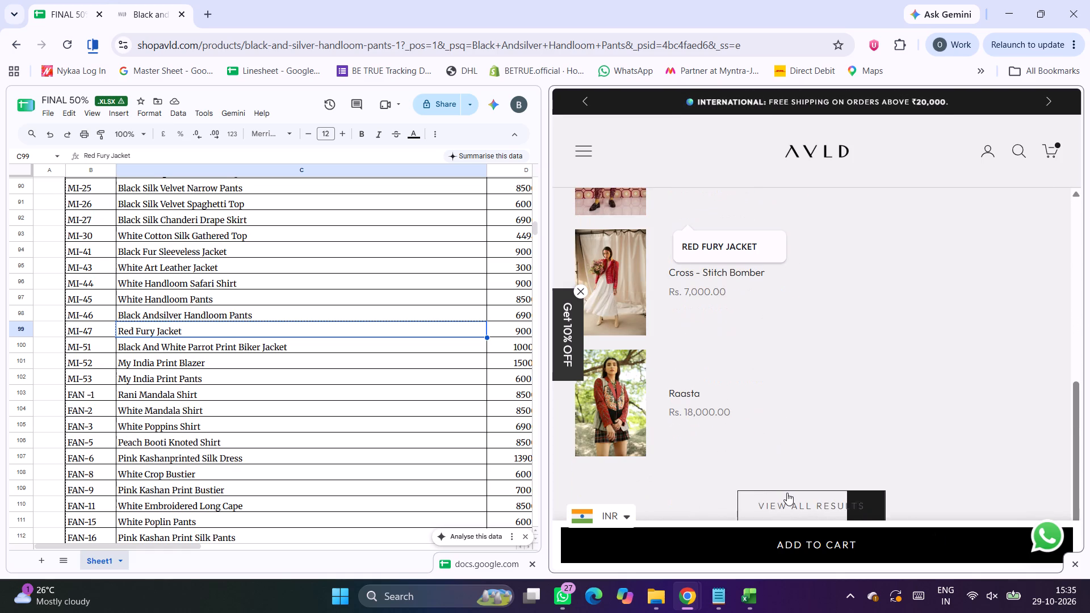
pyautogui.click(787, 493)
pyautogui.scroll(-4, 845, 380)
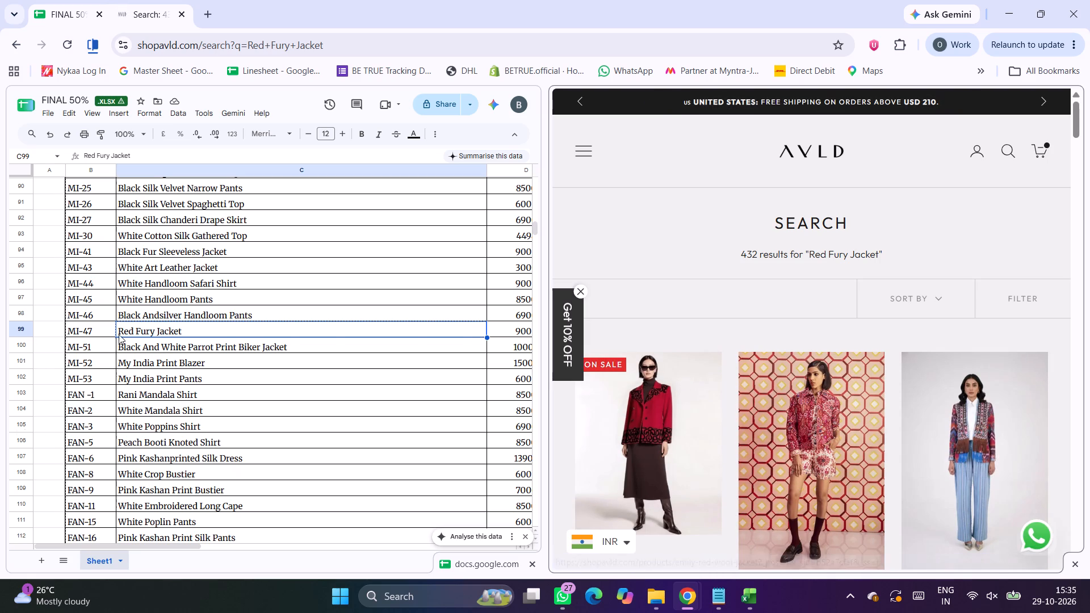
# Search the store for "Black And White Parrot Print Biker Jacket", copied from the MI-51 row of the sheet.
pyautogui.click(147, 347)
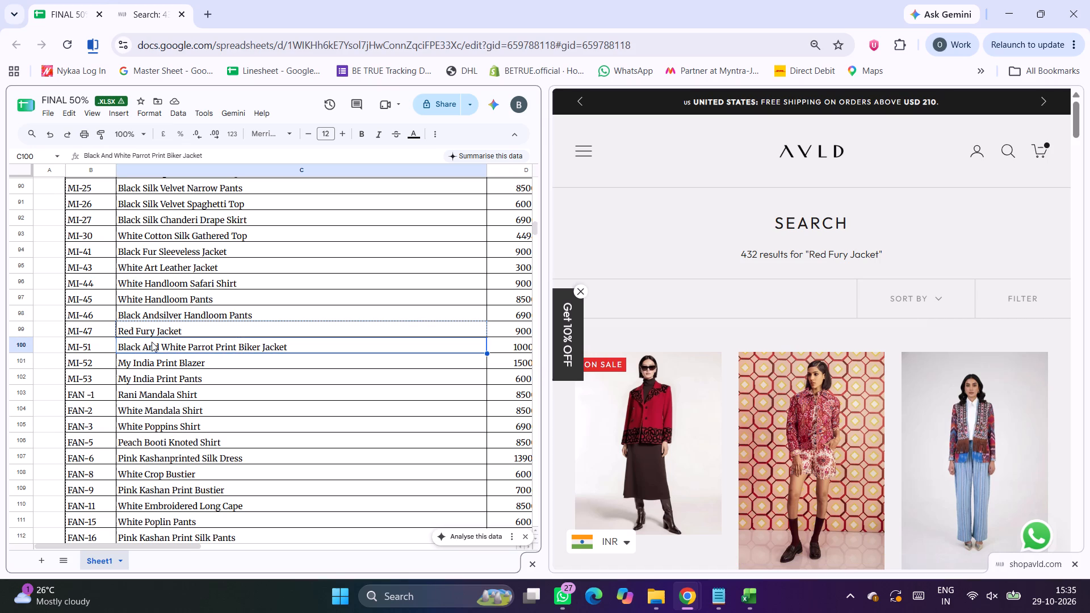
pyautogui.click(152, 342)
pyautogui.hotkey('ctrl', 'c')
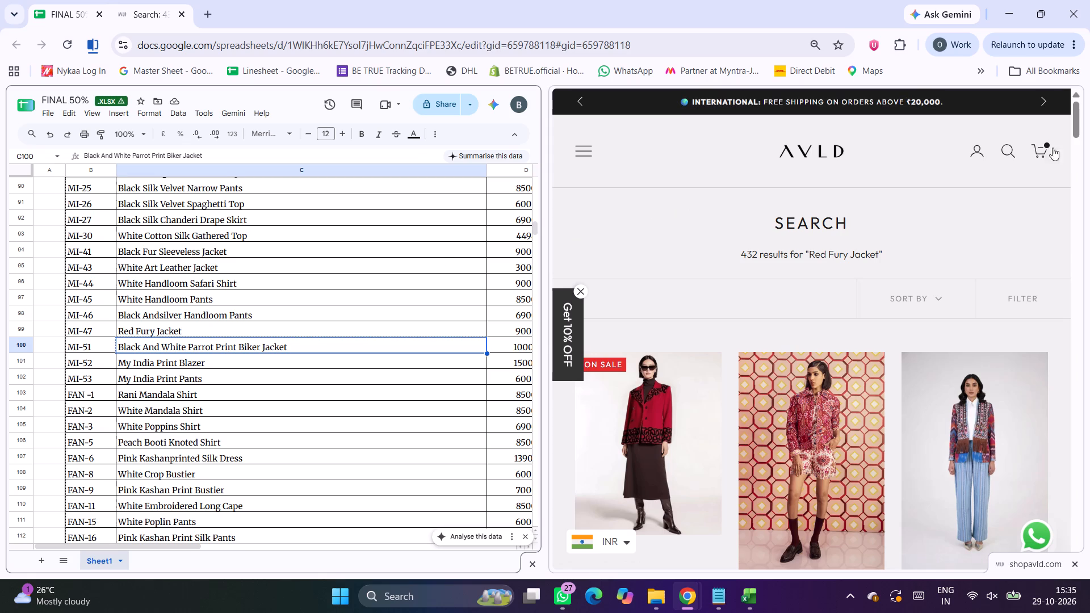
pyautogui.click(1010, 156)
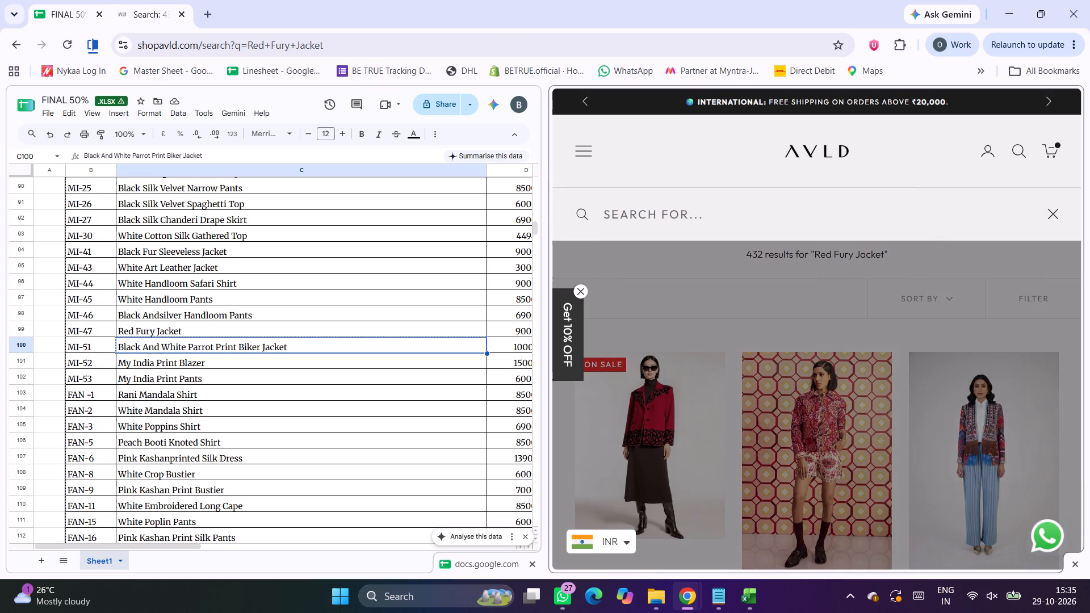
pyautogui.hotkey('ctrl', 'v')
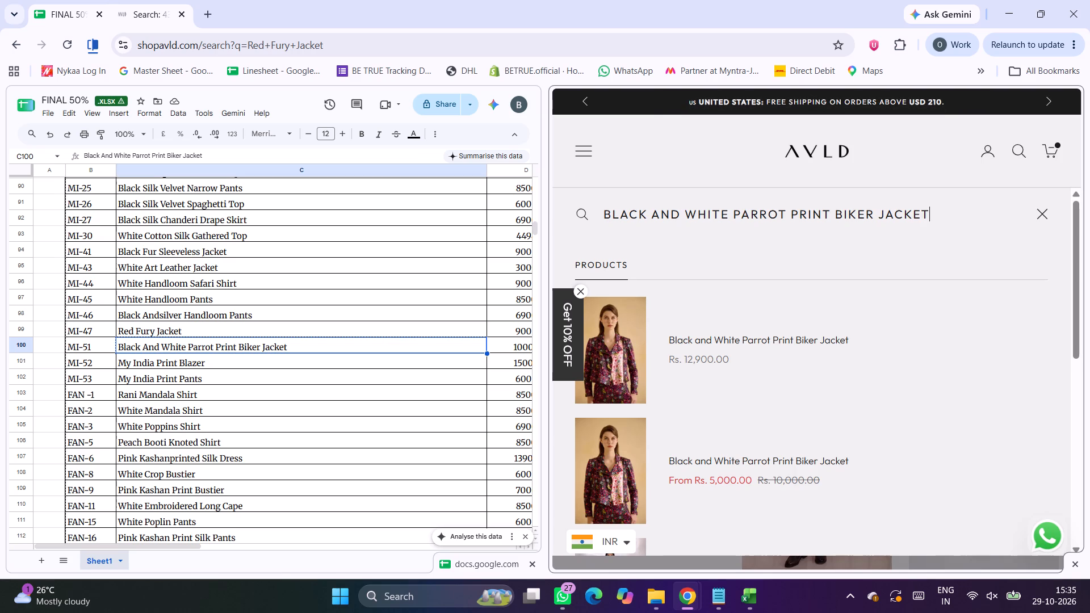
# Search the store for "My India Print Blazer", copied from the MI-52 row of the sheet.
pyautogui.click(196, 360)
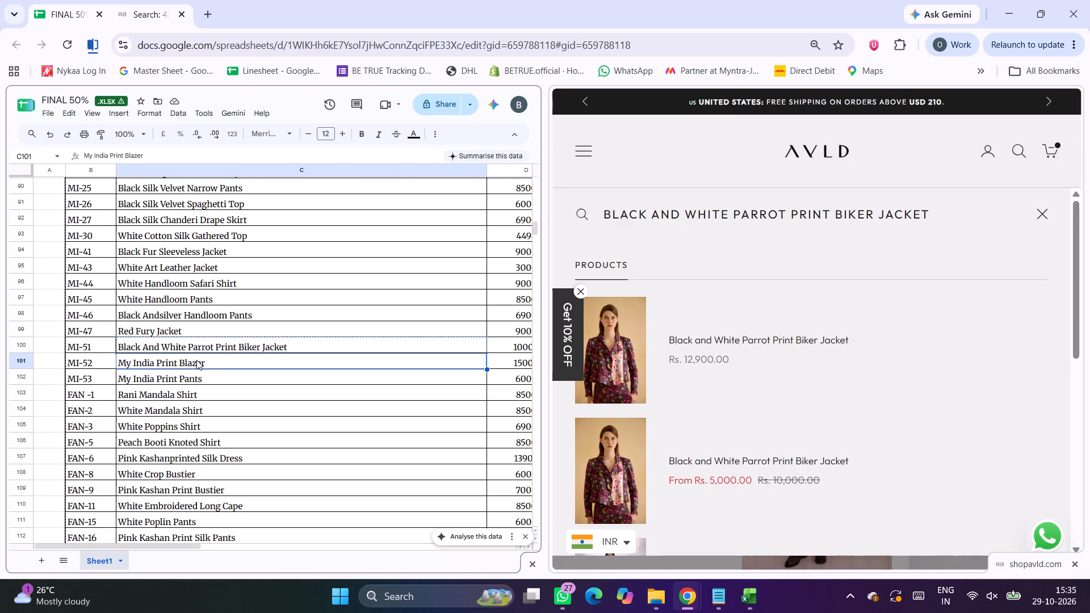
pyautogui.click(196, 361)
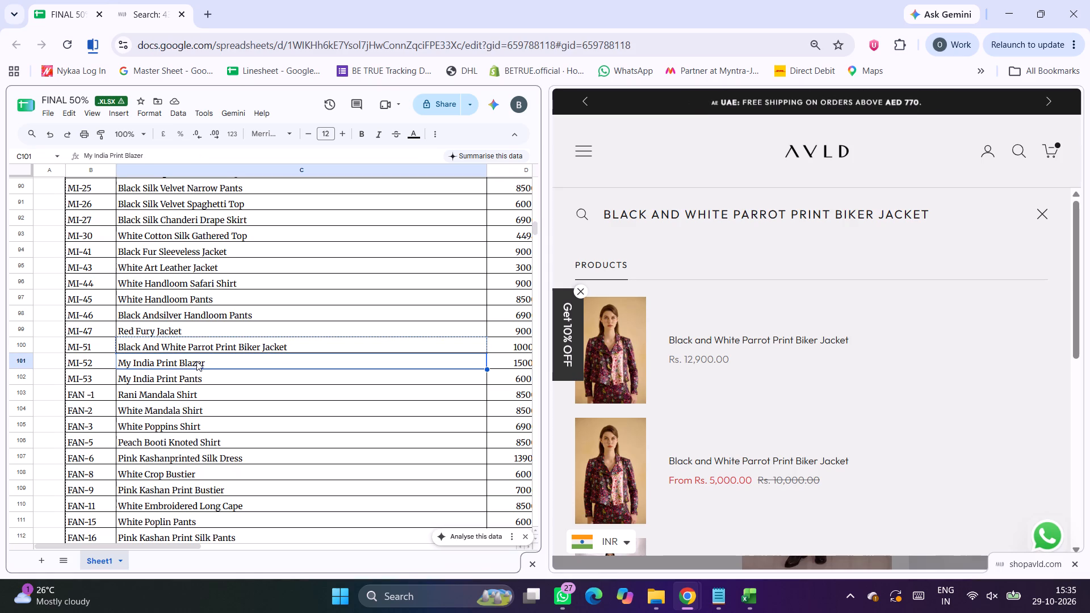
pyautogui.hotkey('ctrl', 'c')
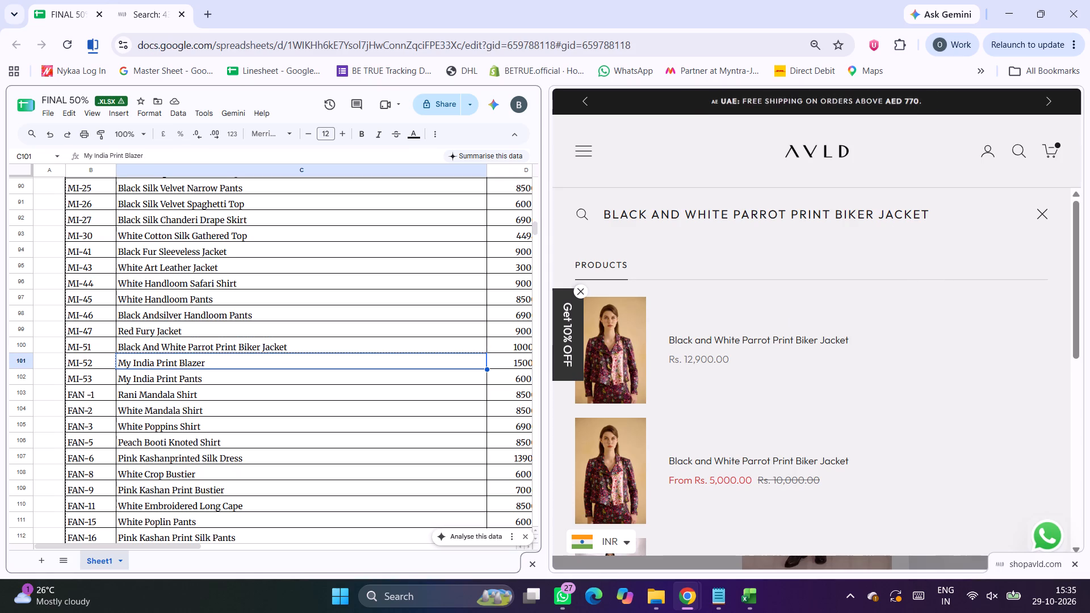
pyautogui.tripleClick(828, 220)
pyautogui.click(828, 220)
pyautogui.hotkey('ctrl', 'v')
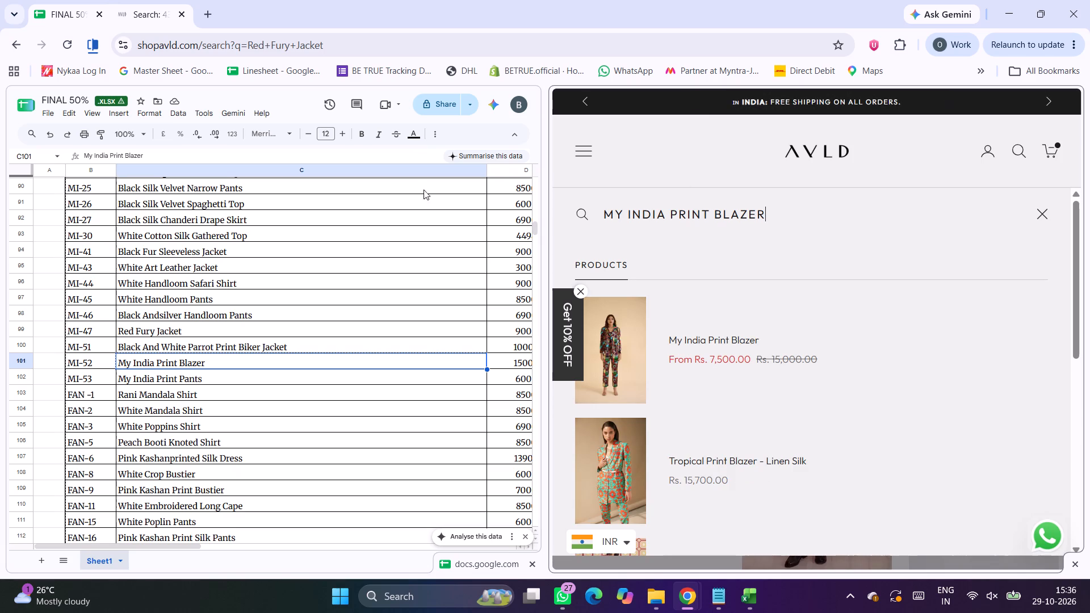
# Search the store for "My India Print Pants", copied from the MI-53 row of the sheet.
pyautogui.click(188, 379)
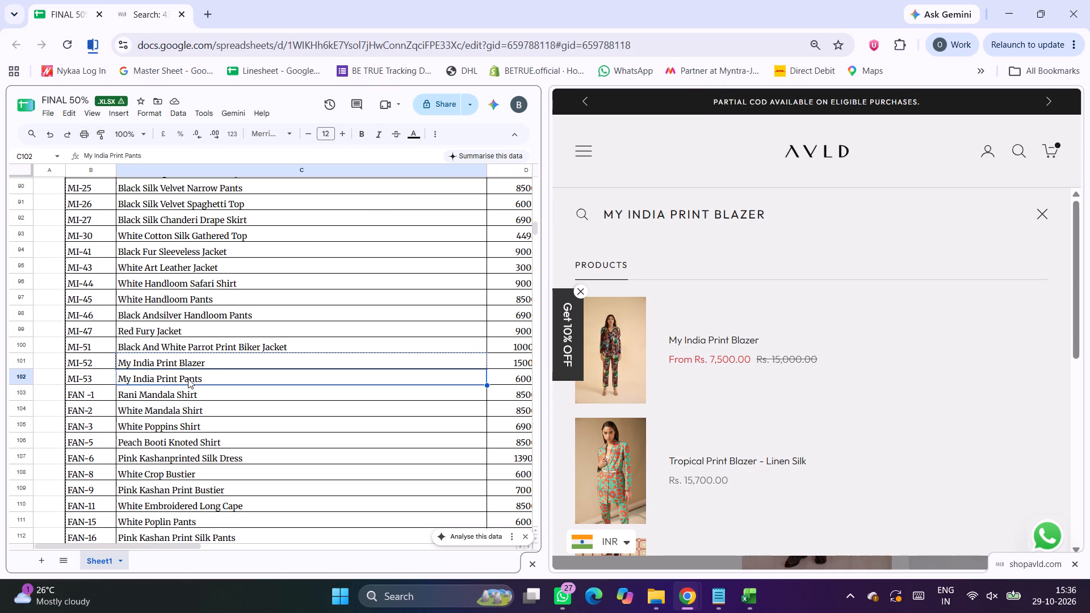
pyautogui.click(188, 377)
pyautogui.hotkey('ctrl', 'c')
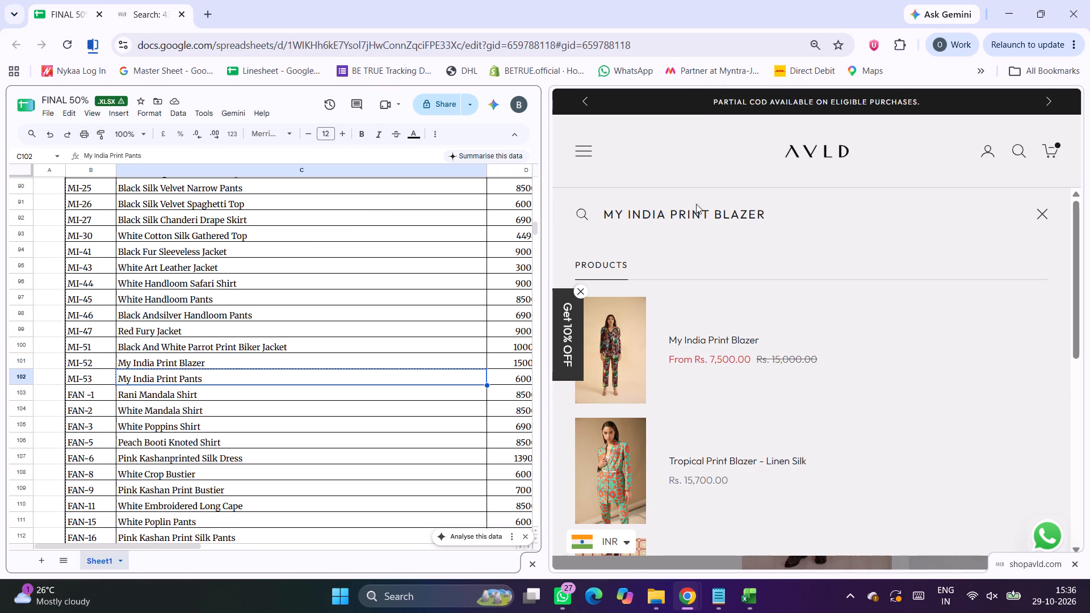
pyautogui.tripleClick(692, 207)
pyautogui.hotkey('ctrl', 'v')
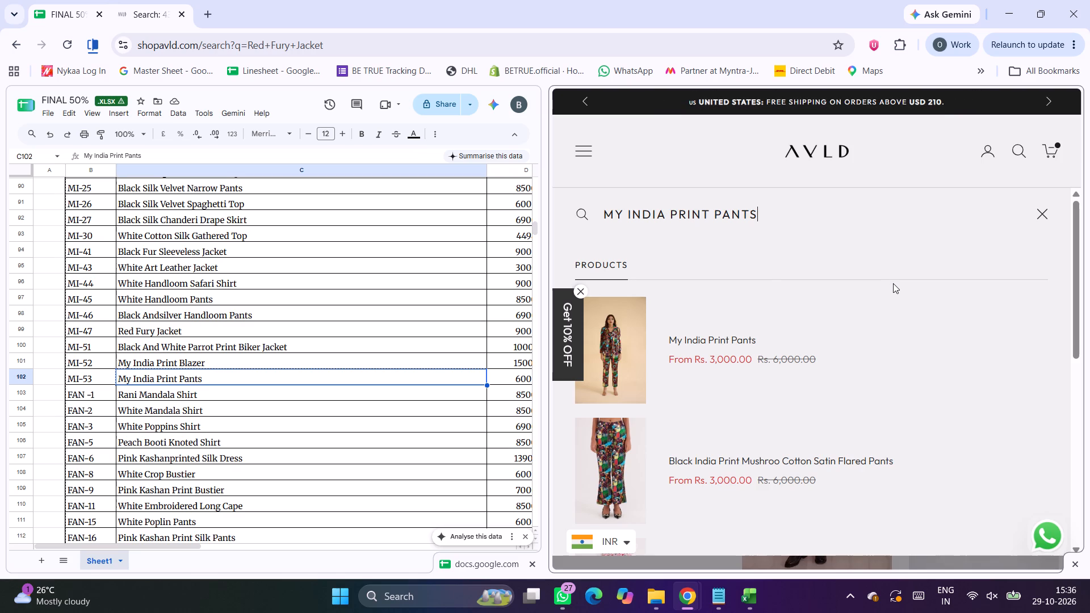
# Search the store for "Rani Mandala Shirt", copied from the FAN -1 row of the sheet.
pyautogui.click(207, 392)
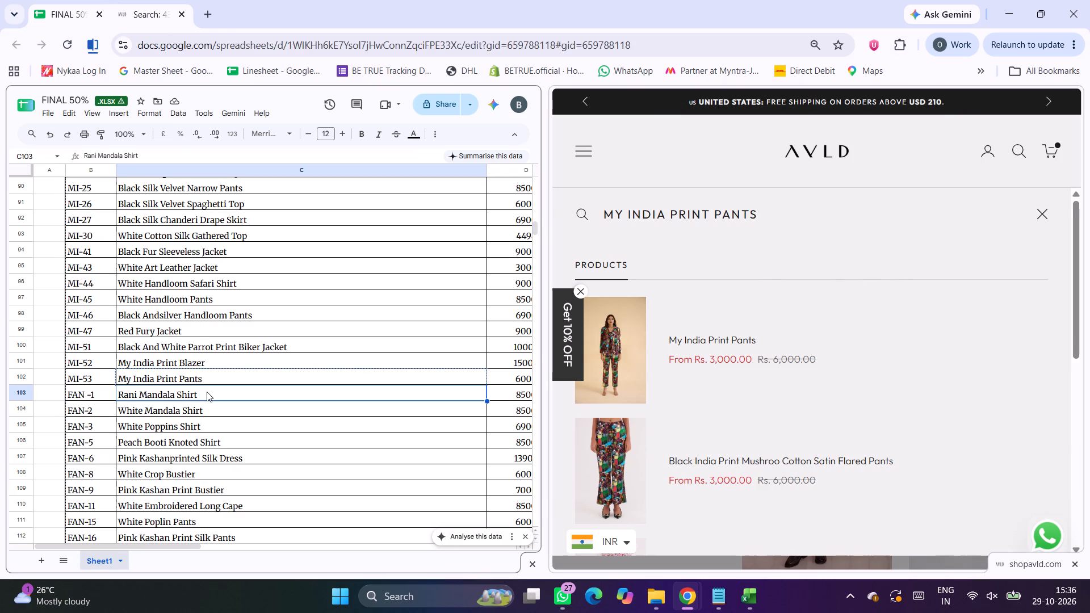
pyautogui.hotkey('ctrl', 'c')
pyautogui.doubleClick(685, 200)
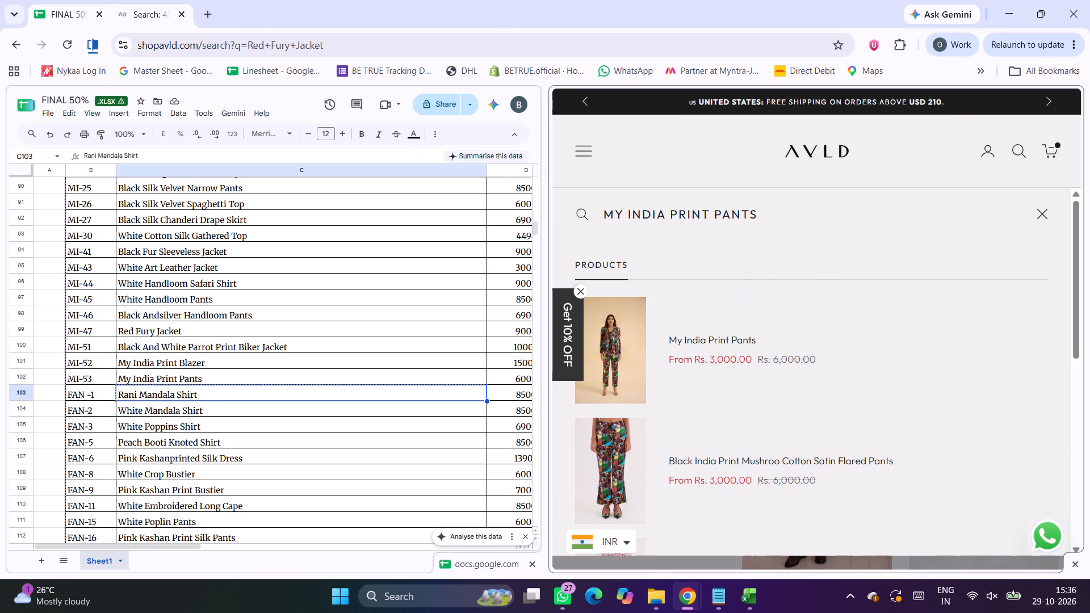
pyautogui.tripleClick(666, 204)
pyautogui.keyDown('ctrl'); pyautogui.click(666, 204); pyautogui.keyUp('ctrl')
pyautogui.hotkey('ctrl', 'v')
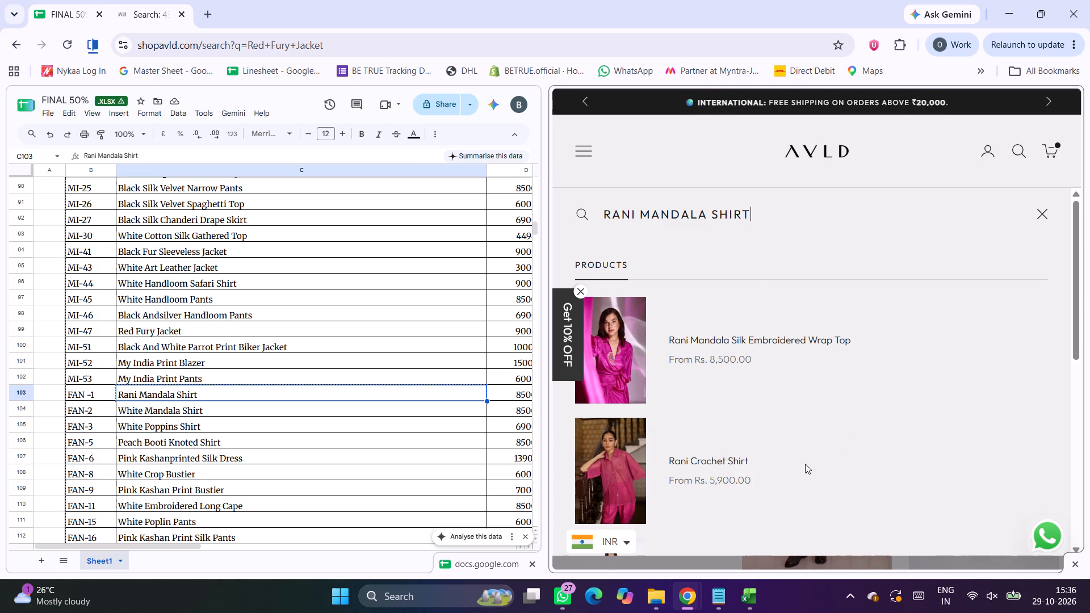
# Look through the product suggestions for "Rani Mandala Shirt" to check for a listing matching the FAN -1 item.
pyautogui.scroll(-7, 805, 464)
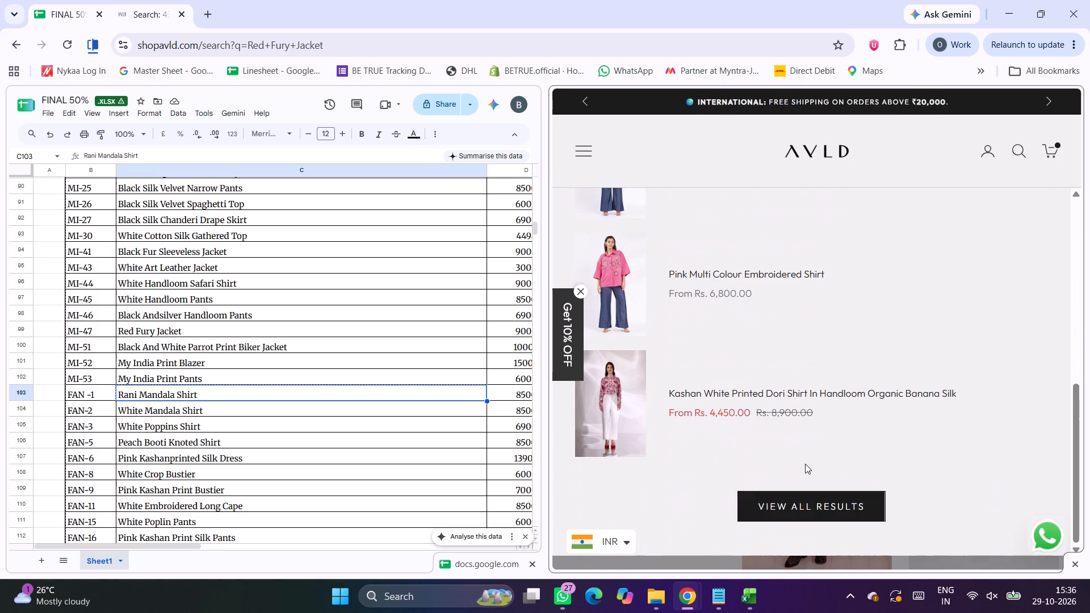
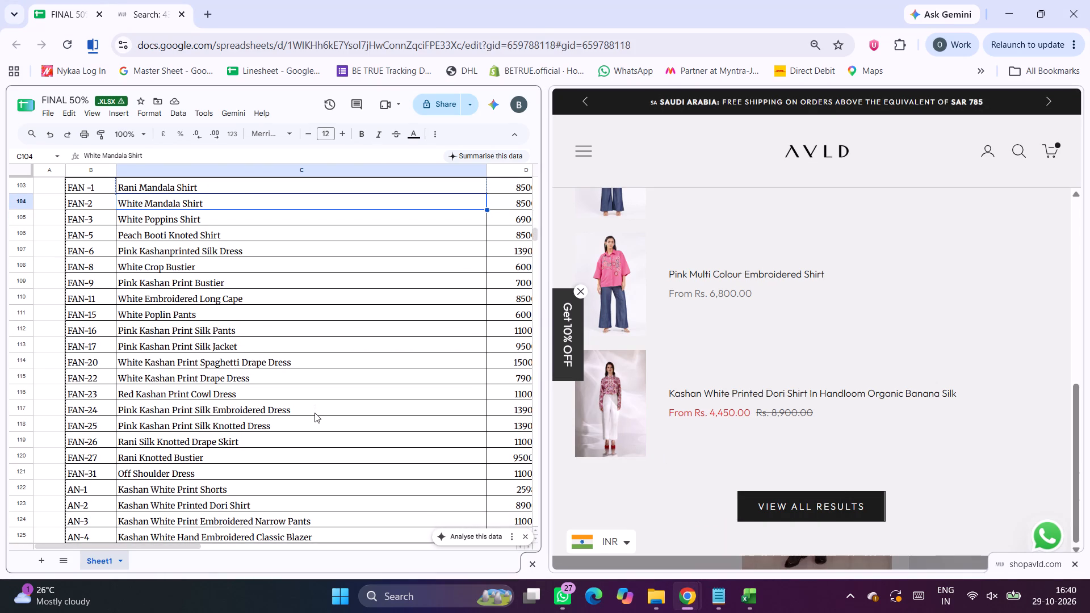
# Search the store for "White Mandala Shirt", copied from the FAN-2 row of the sheet.
pyautogui.hotkey('ctrl', 'c')
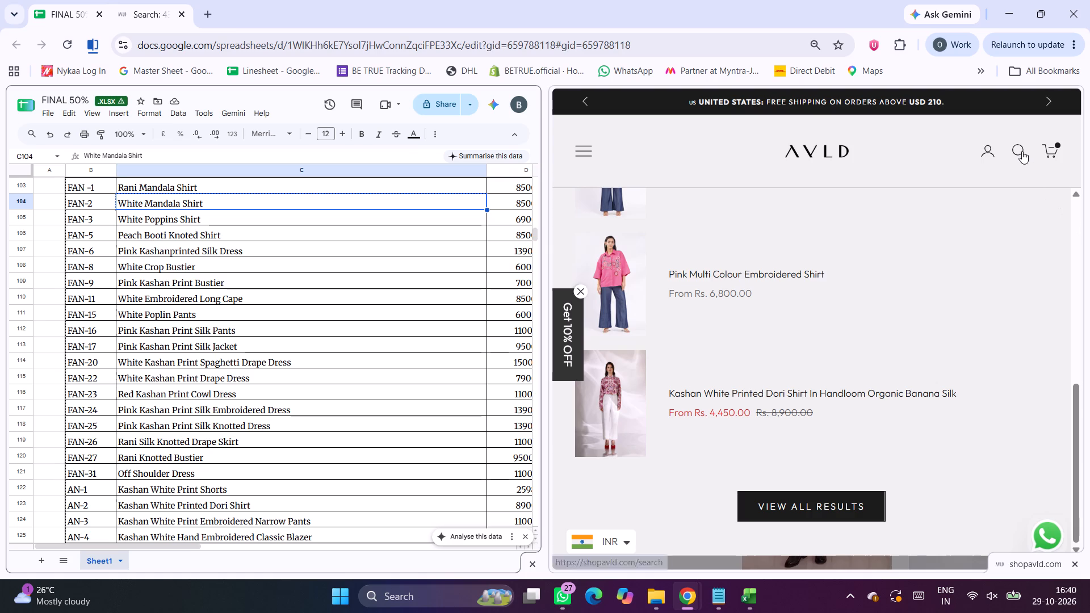
pyautogui.click(1022, 151)
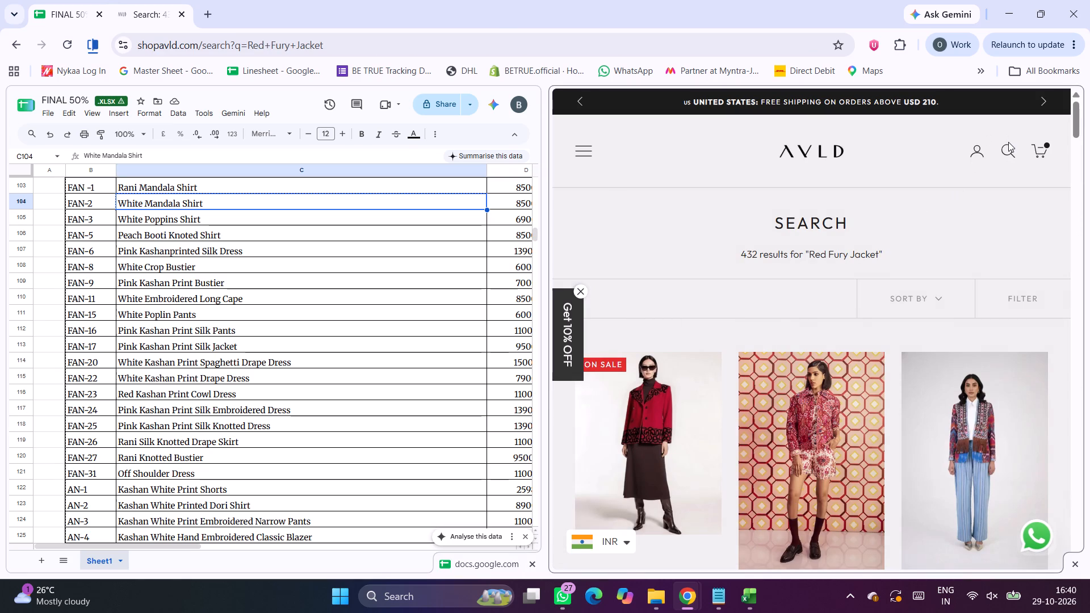
# Search the store for "White Mandala Shirt", the copied product name from the FAN-2 row of the sheet.
pyautogui.click(1008, 142)
pyautogui.click(1008, 147)
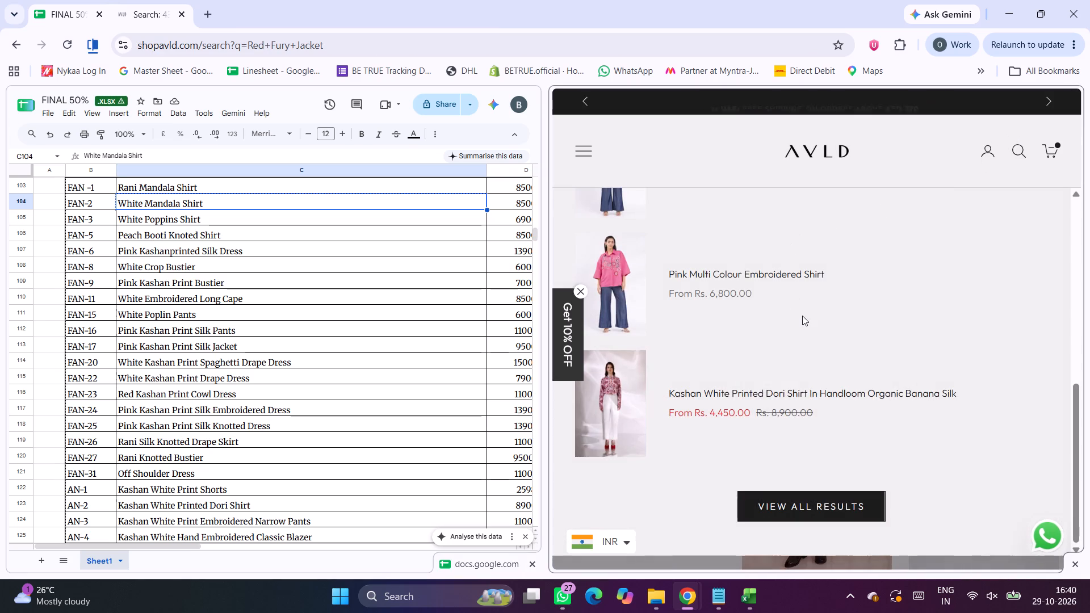
pyautogui.scroll(7, 802, 316)
pyautogui.hotkey('ctrl', 'v')
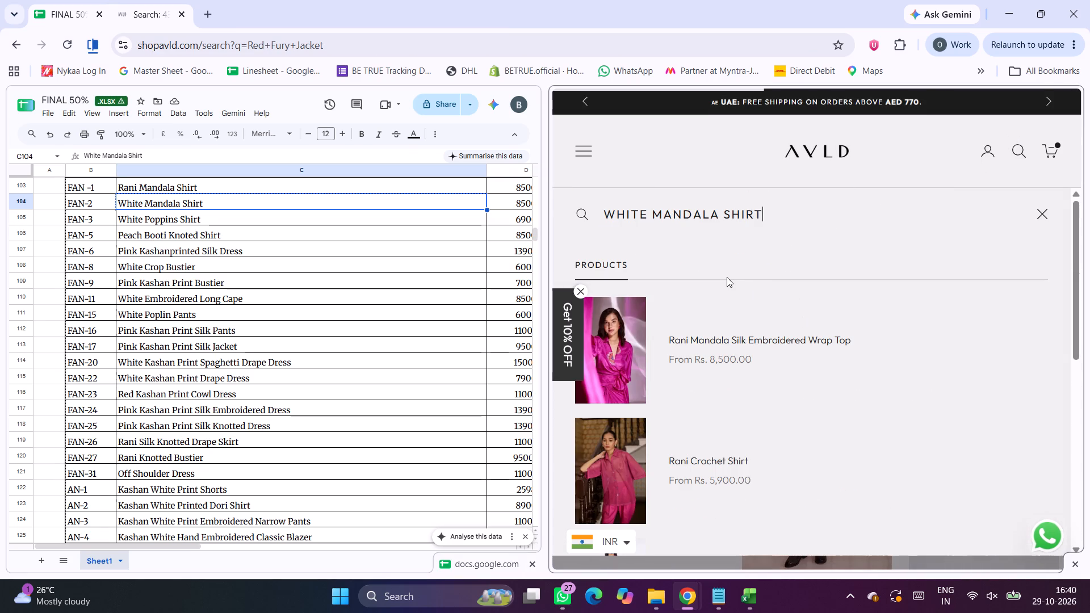
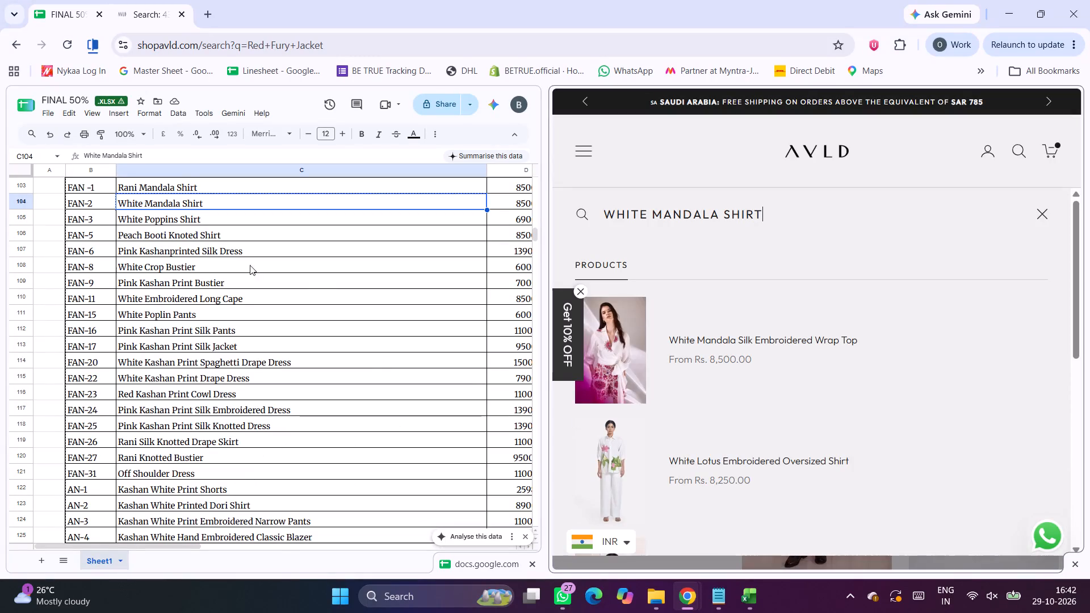
# Search the store for "White Poppins Shirt", the product name copied from the FAN-3 row, and look through the suggested products.
pyautogui.click(212, 219)
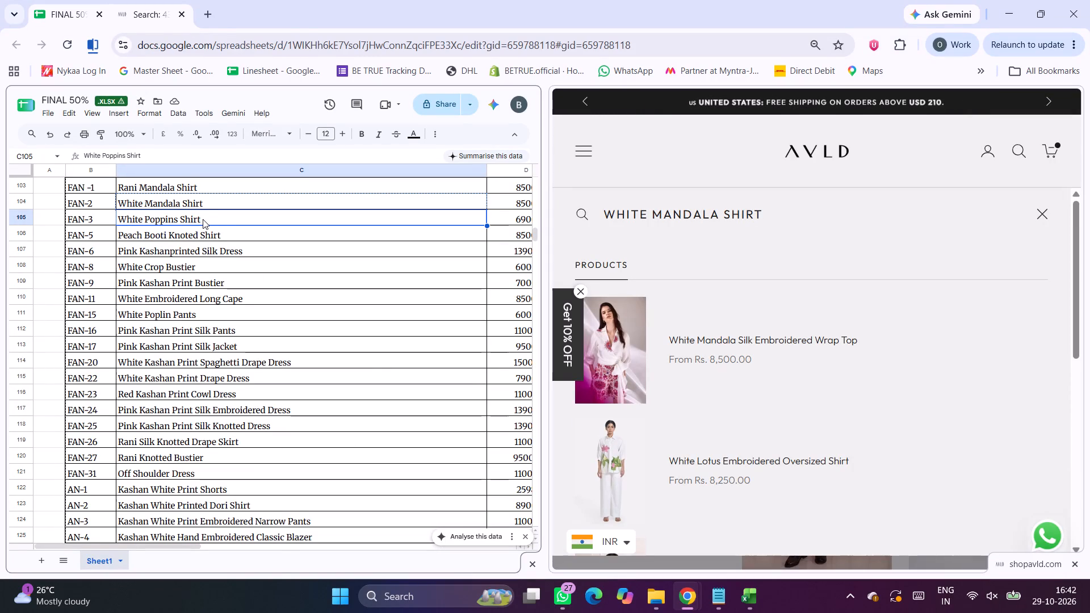
pyautogui.hotkey('ctrl', 'c')
pyautogui.tripleClick(711, 212)
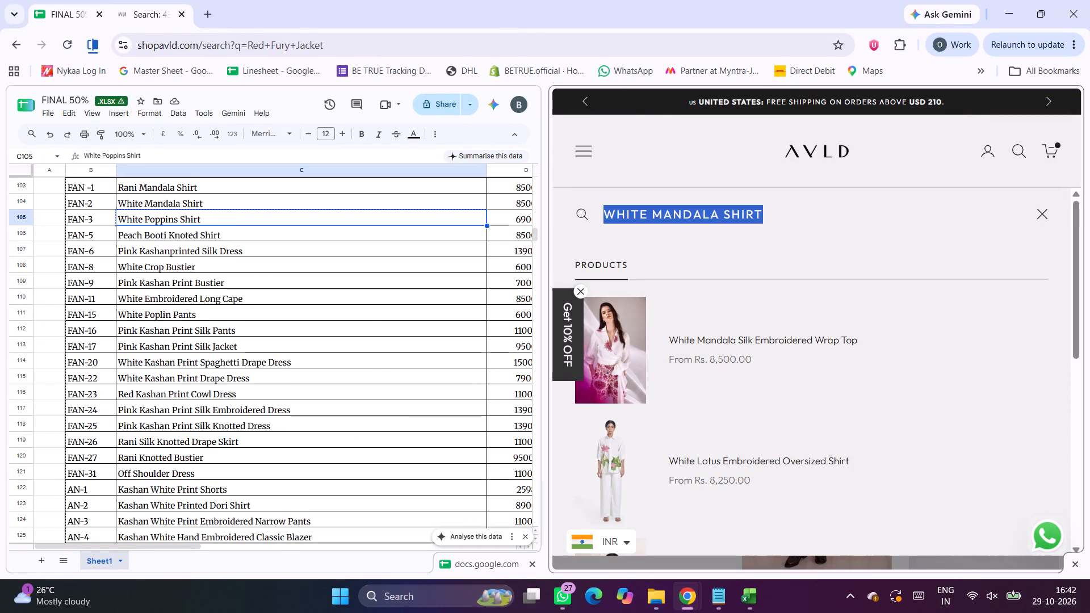
pyautogui.hotkey('ctrl', 'v')
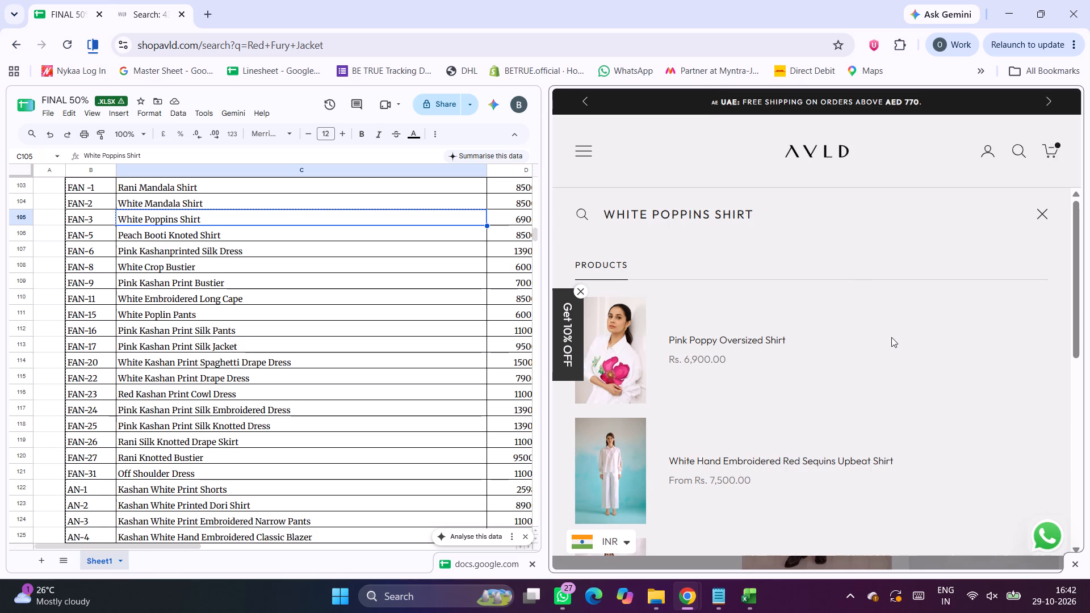
pyautogui.scroll(-4, 913, 424)
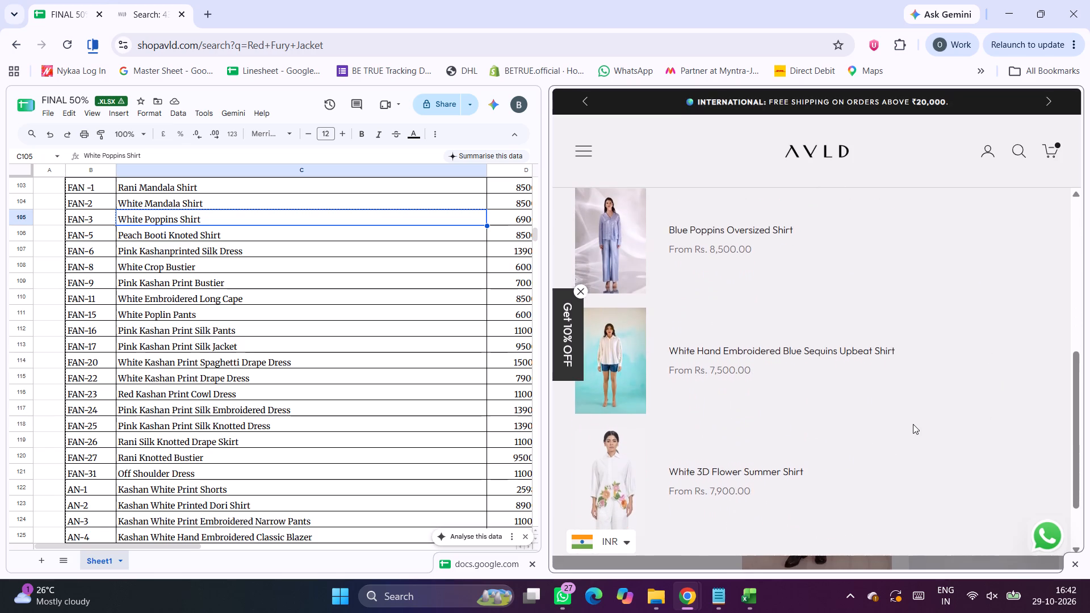
pyautogui.scroll(-5, 913, 424)
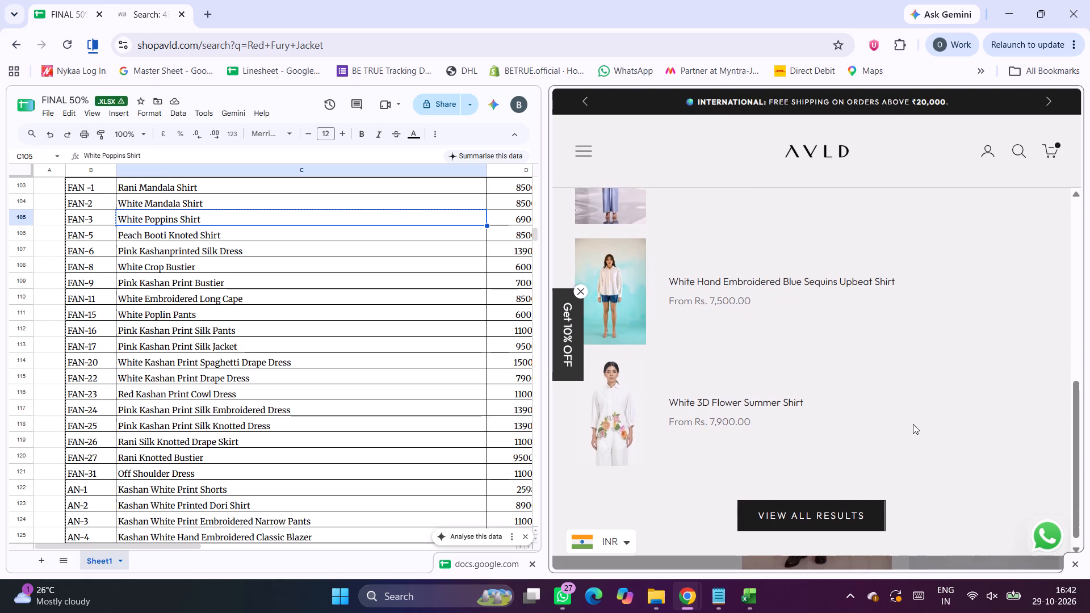
pyautogui.scroll(-2, 913, 424)
pyautogui.scroll(5, 913, 424)
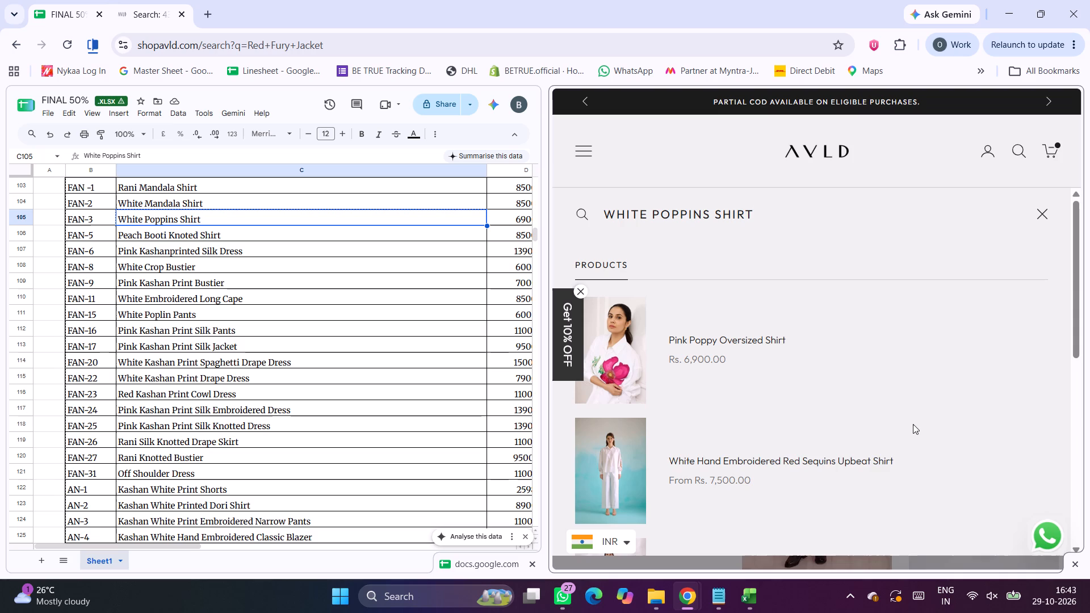
# Search the store for "Peach Booti Knoted Shirt", copied from the FAN-5 row, and look through the suggested products and prices.
pyautogui.click(228, 234)
pyautogui.click(209, 233)
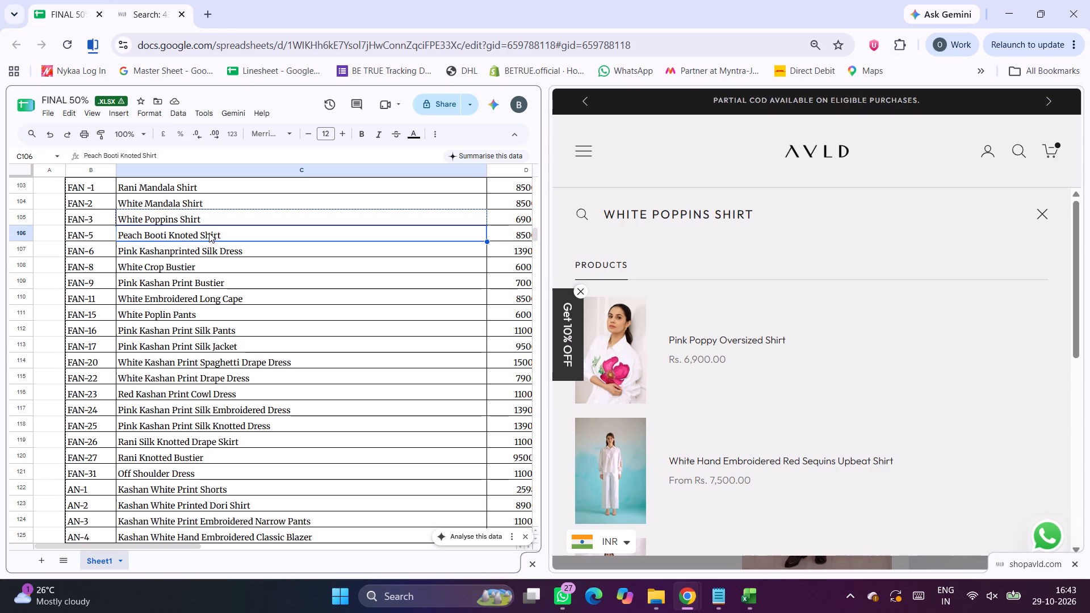
pyautogui.hotkey('ctrl', 'c')
pyautogui.tripleClick(713, 209)
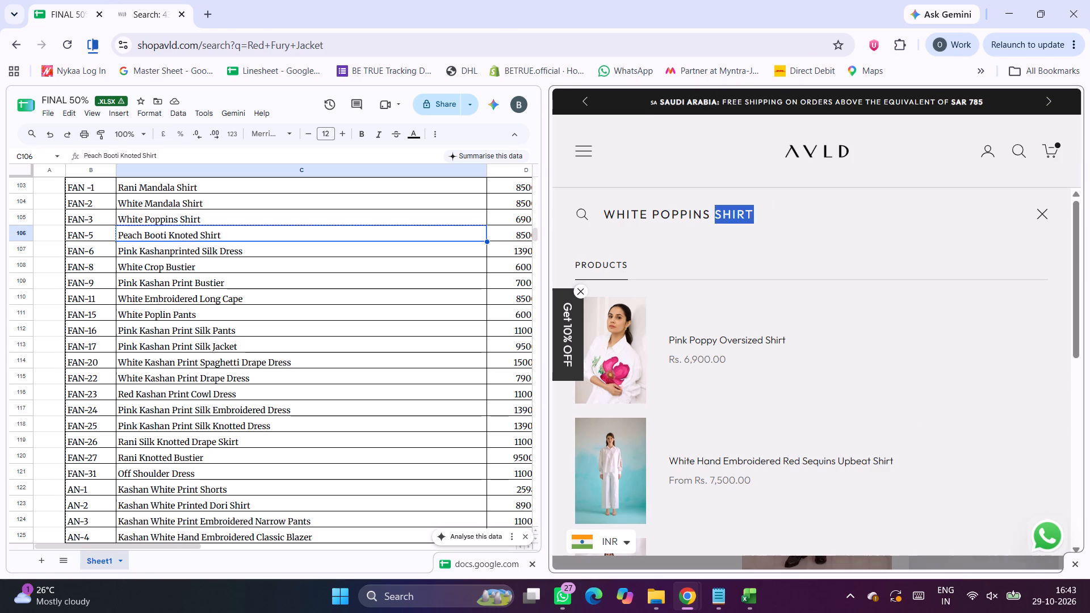
pyautogui.click(713, 209)
pyautogui.hotkey('ctrl', 'v')
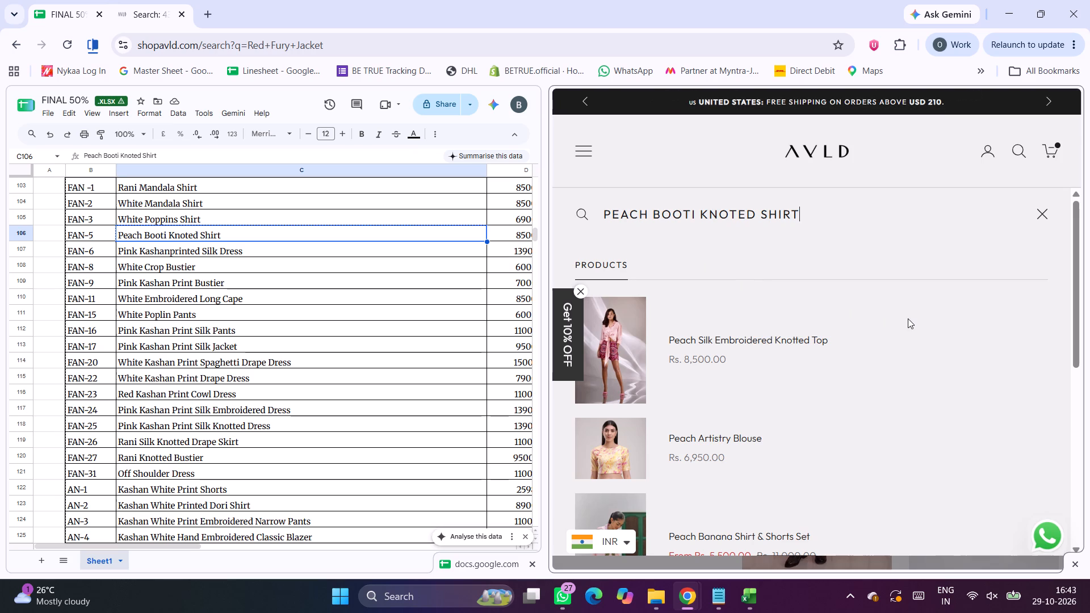
pyautogui.scroll(-1, 858, 422)
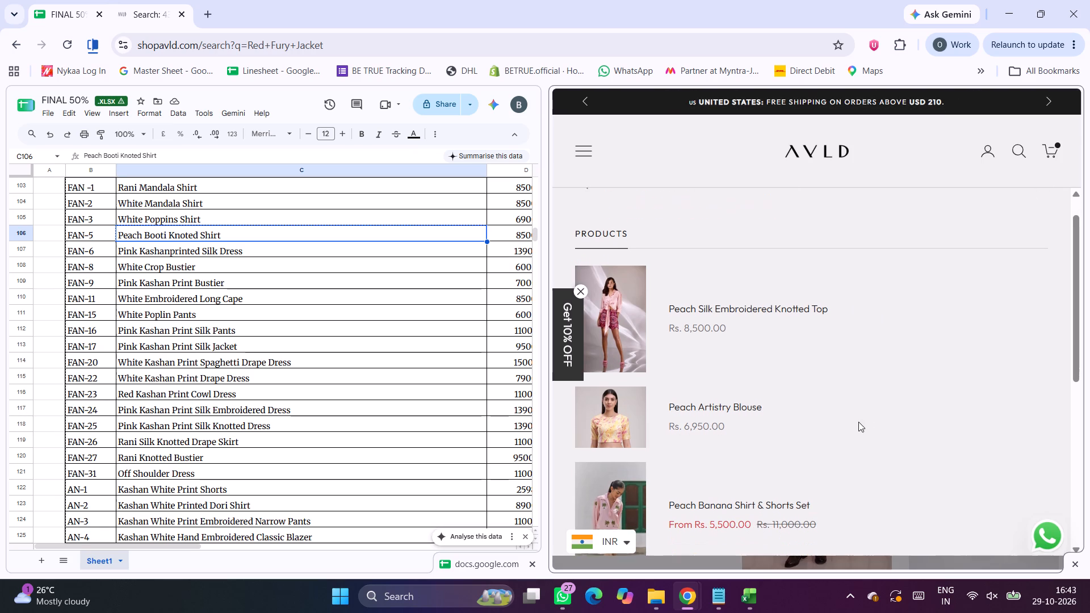
pyautogui.scroll(-3, 858, 422)
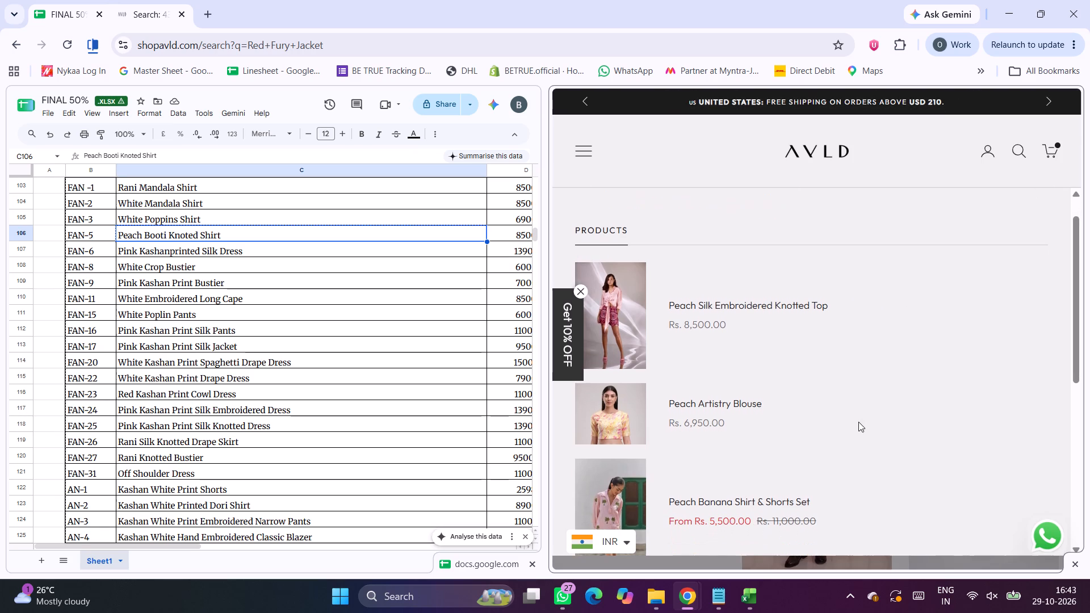
pyautogui.scroll(4, 858, 422)
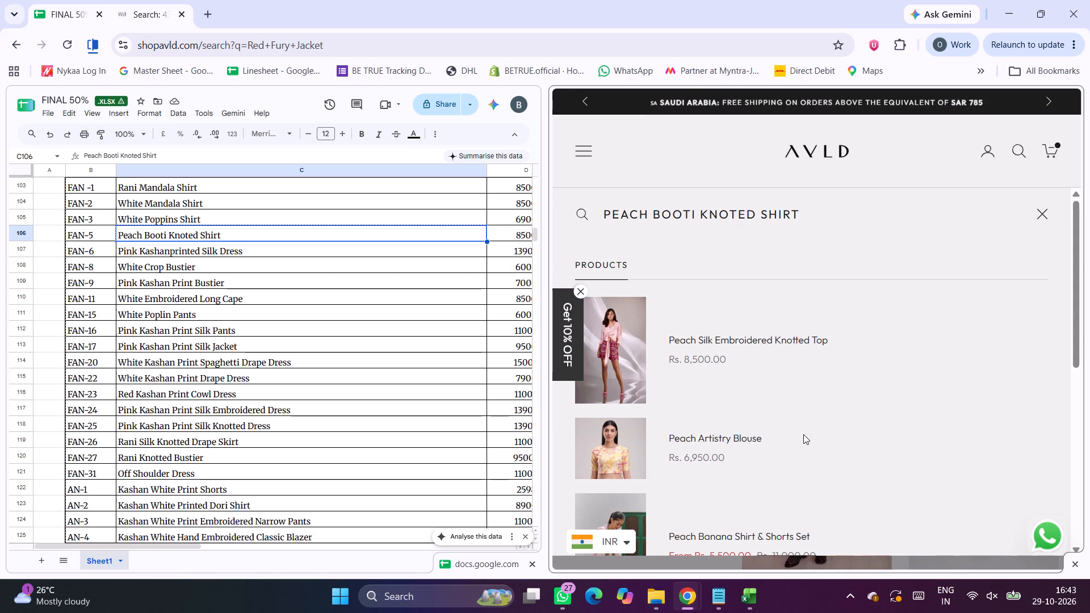
pyautogui.scroll(-3, 873, 422)
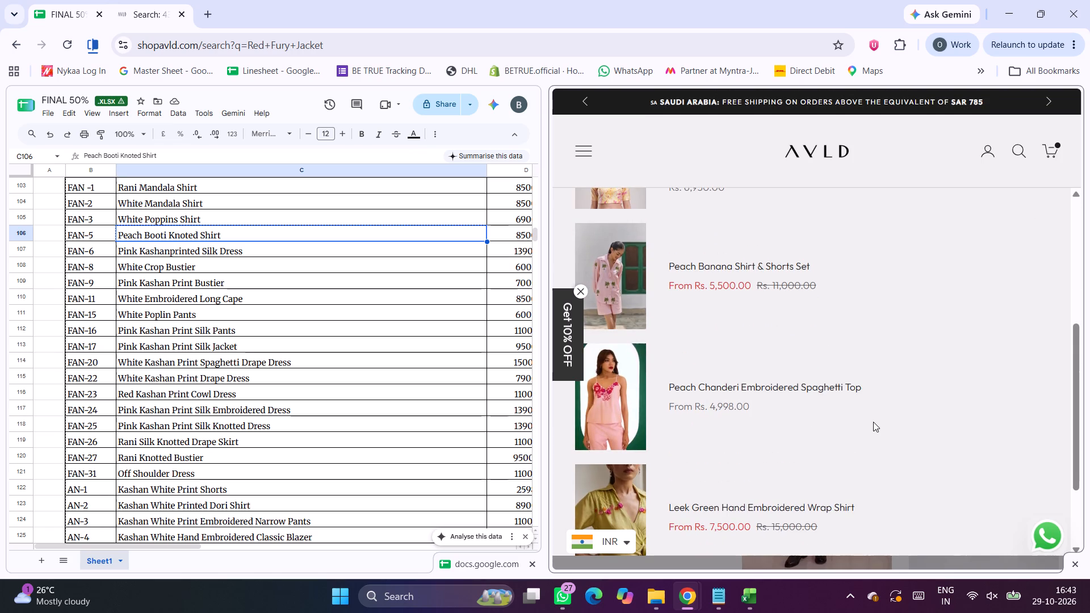
pyautogui.scroll(-1, 873, 422)
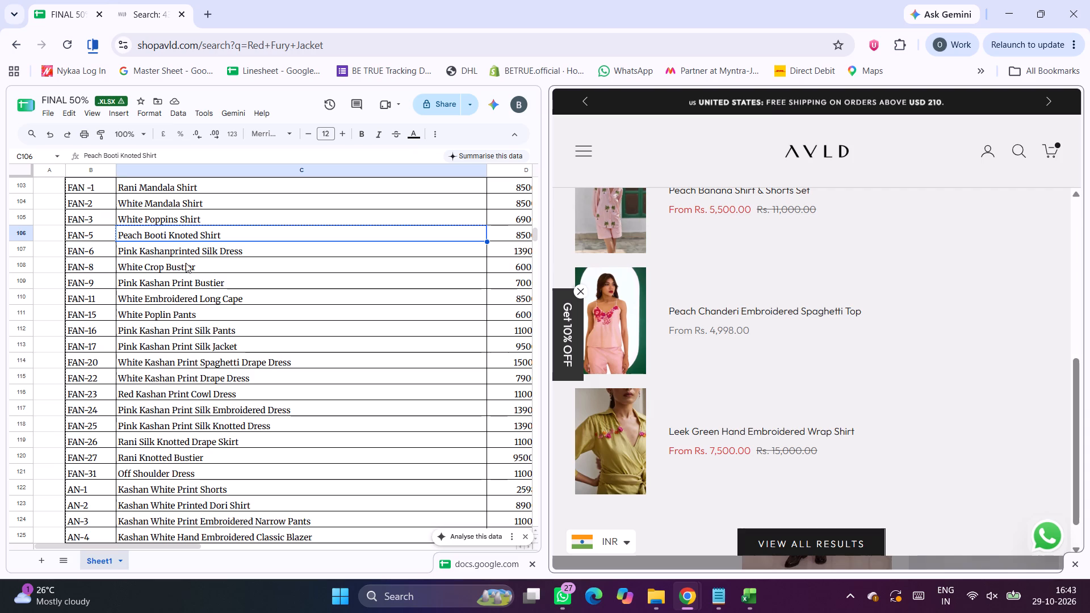
# Search the store for "Pink Kashanprinted Silk Dress", the product name copied from the FAN-6 row of the sheet.
pyautogui.click(153, 249)
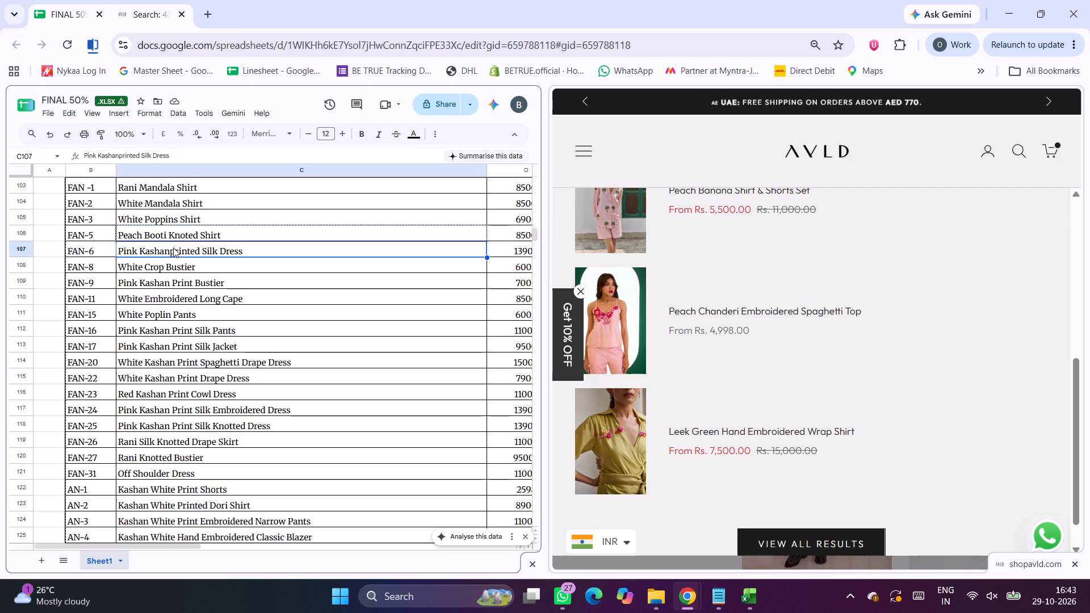
pyautogui.hotkey('ctrl', 'c')
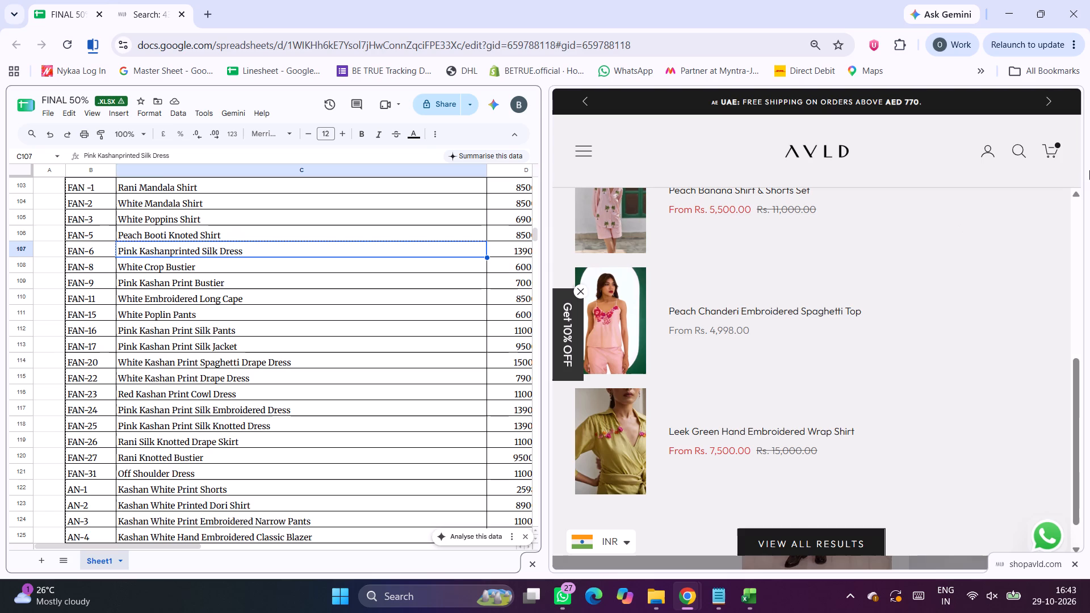
pyautogui.click(1021, 147)
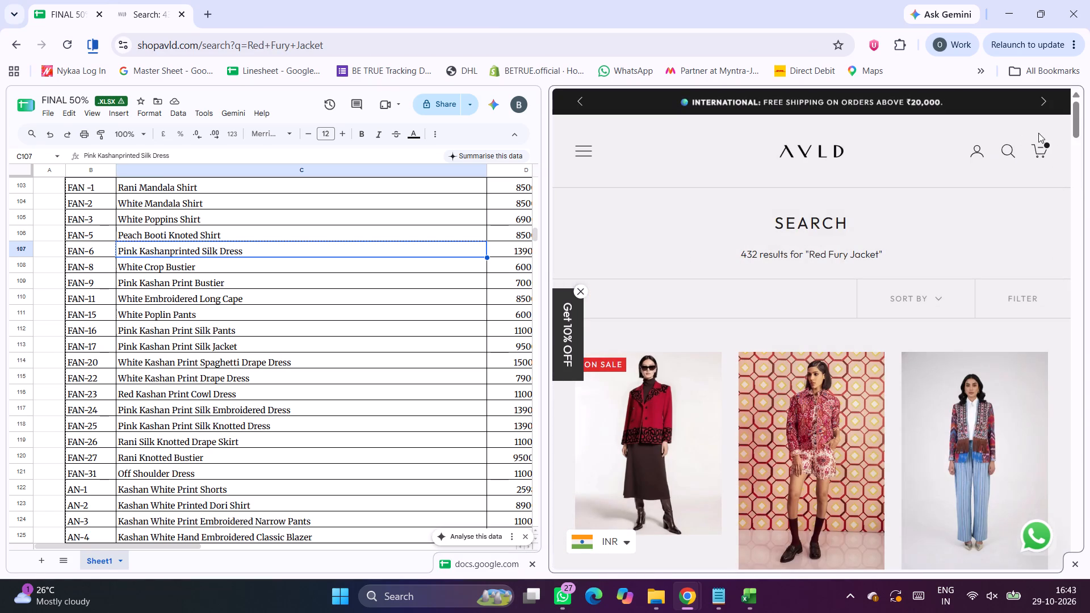
pyautogui.click(1012, 147)
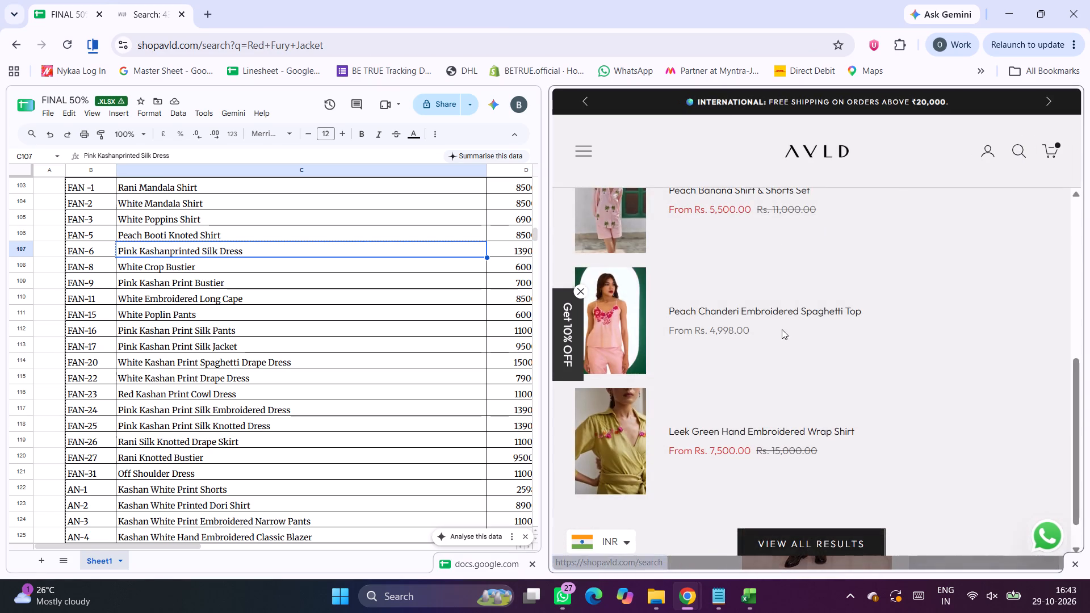
pyautogui.scroll(6, 782, 329)
pyautogui.hotkey('ctrl', 'v')
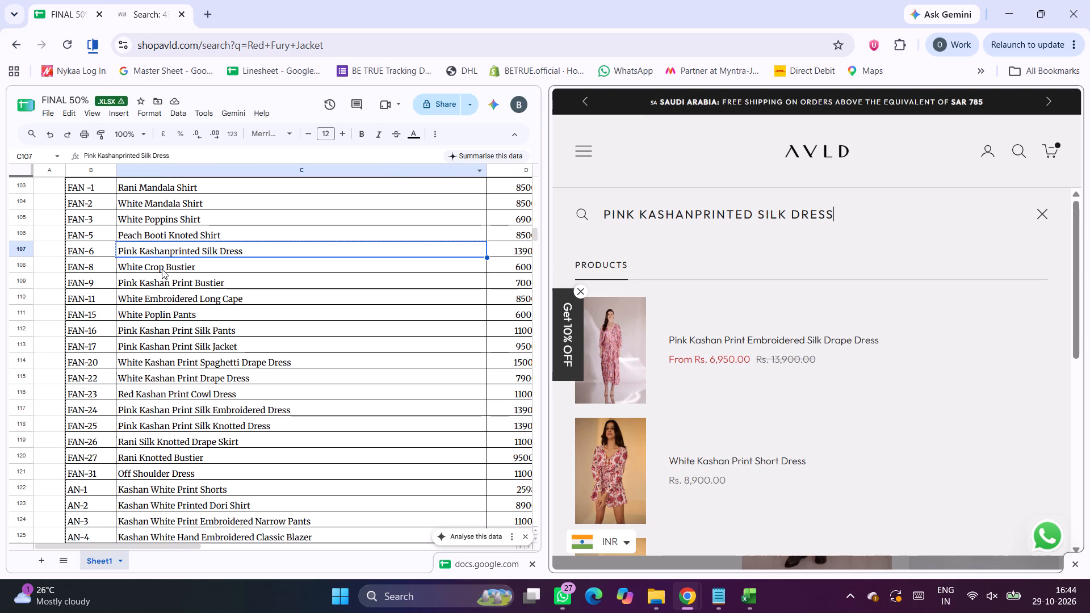
# Search the store for "White Crop Bustier", copied from the FAN-8 row, and look through the suggested products and prices.
pyautogui.click(142, 267)
pyautogui.hotkey('ctrl', 'c')
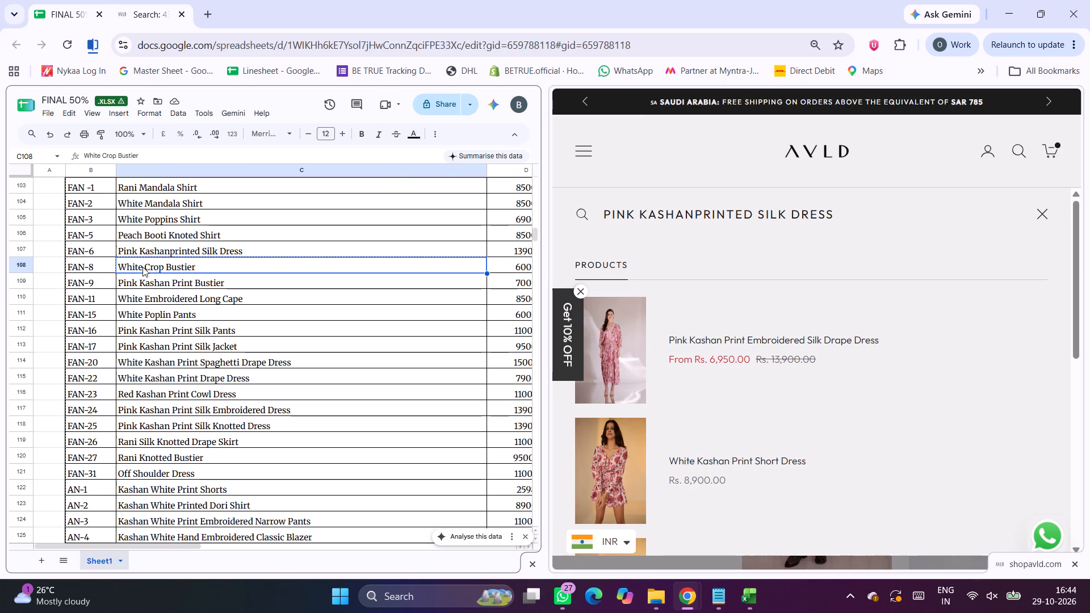
pyautogui.tripleClick(630, 212)
pyautogui.hotkey('ctrl', 'v')
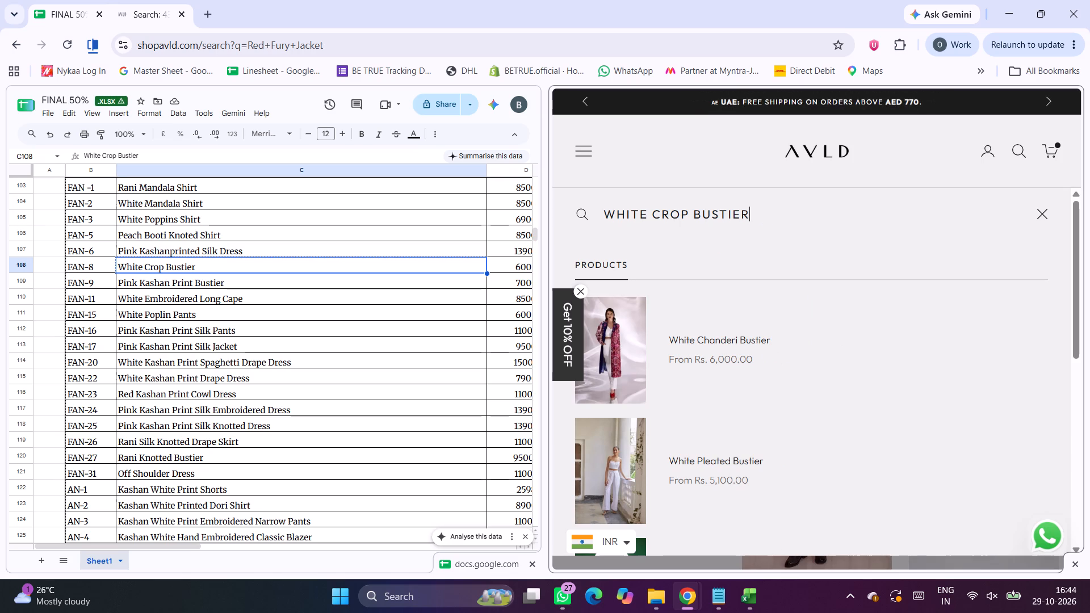
pyautogui.scroll(-4, 786, 401)
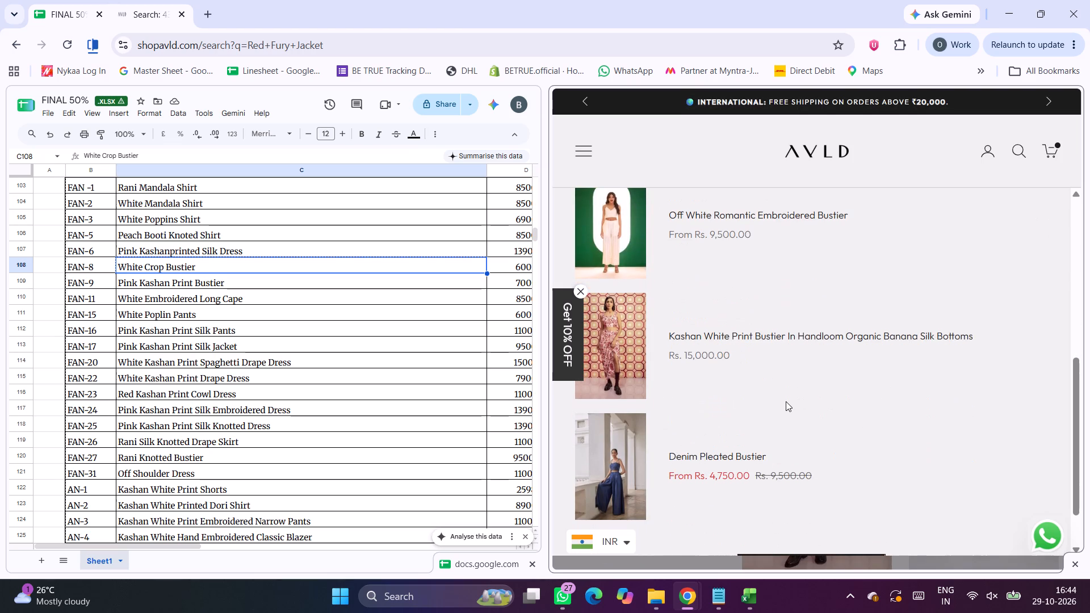
pyautogui.scroll(-1, 786, 401)
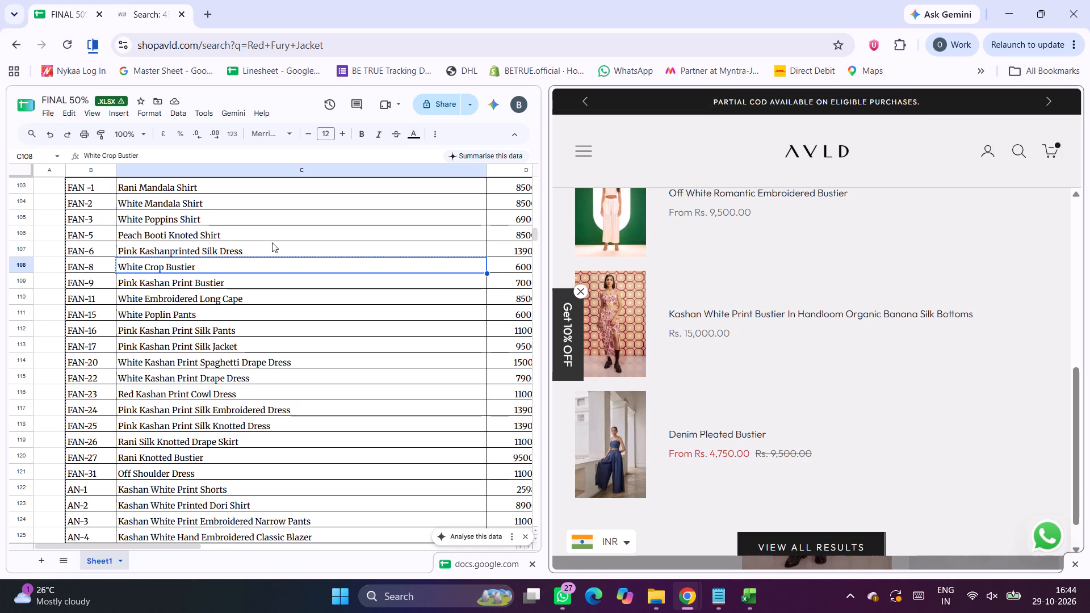
# Search the store for "Pink Kashan Print Bustier", copied from the FAN-9 row, and look through the suggested products and prices.
pyautogui.click(133, 284)
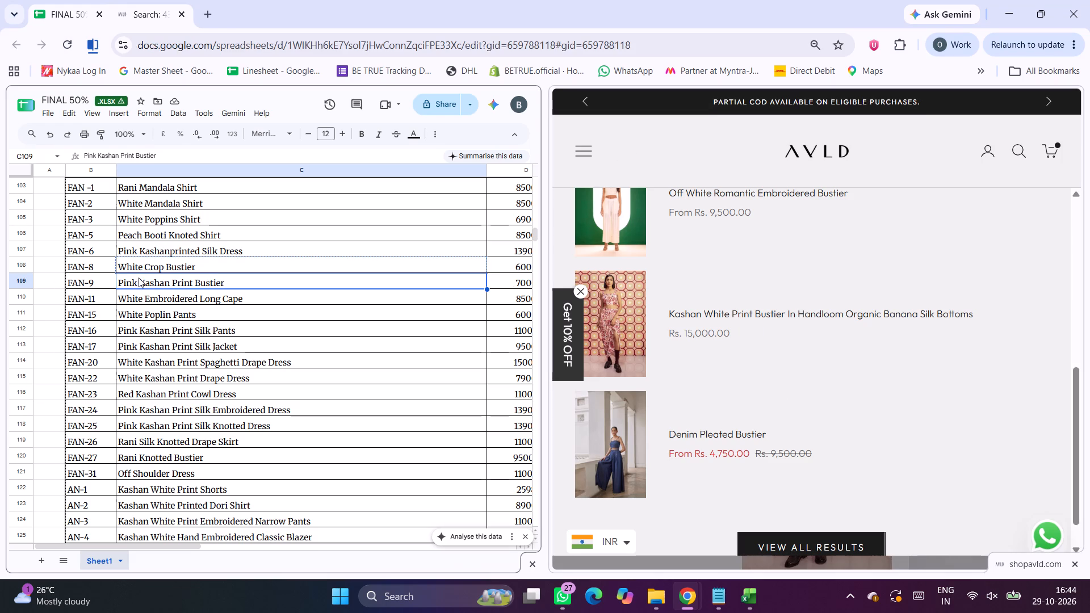
pyautogui.click(139, 278)
pyautogui.hotkey('ctrl', 'c')
pyautogui.scroll(7, 816, 359)
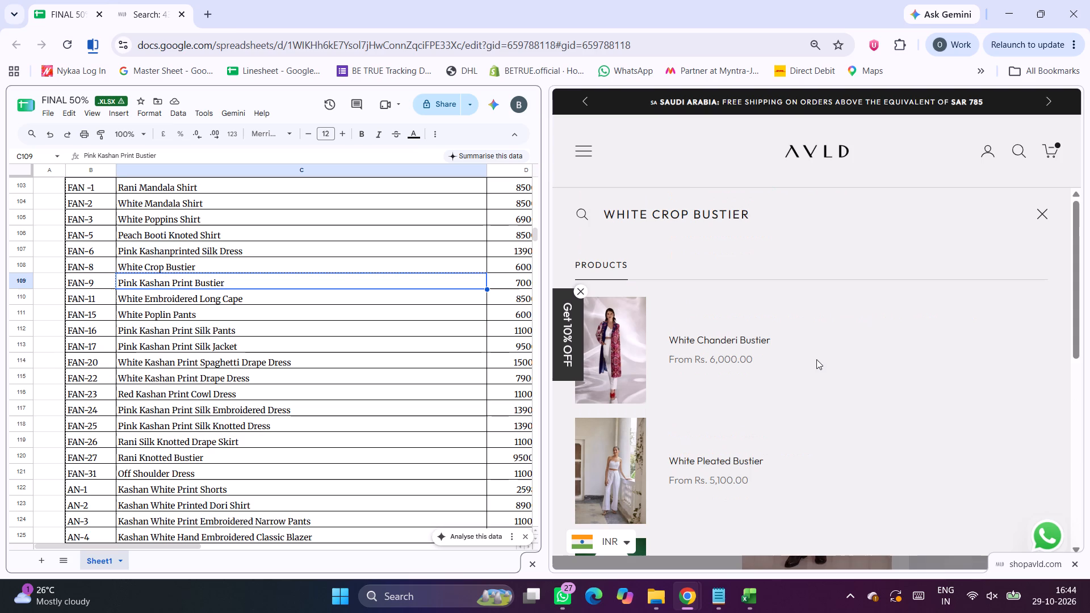
pyautogui.tripleClick(673, 215)
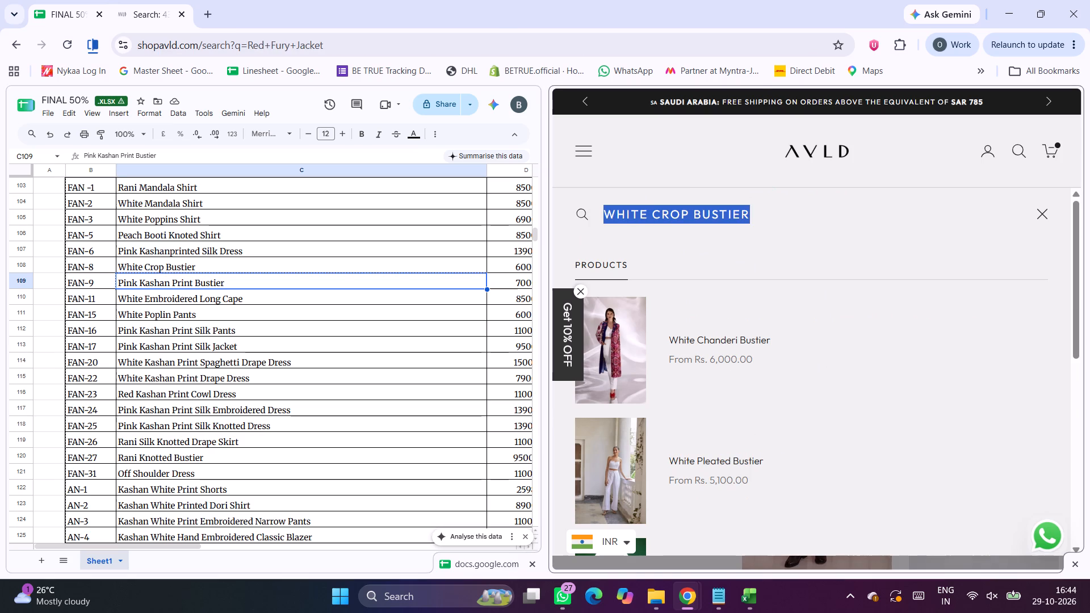
pyautogui.hotkey('ctrl', 'v')
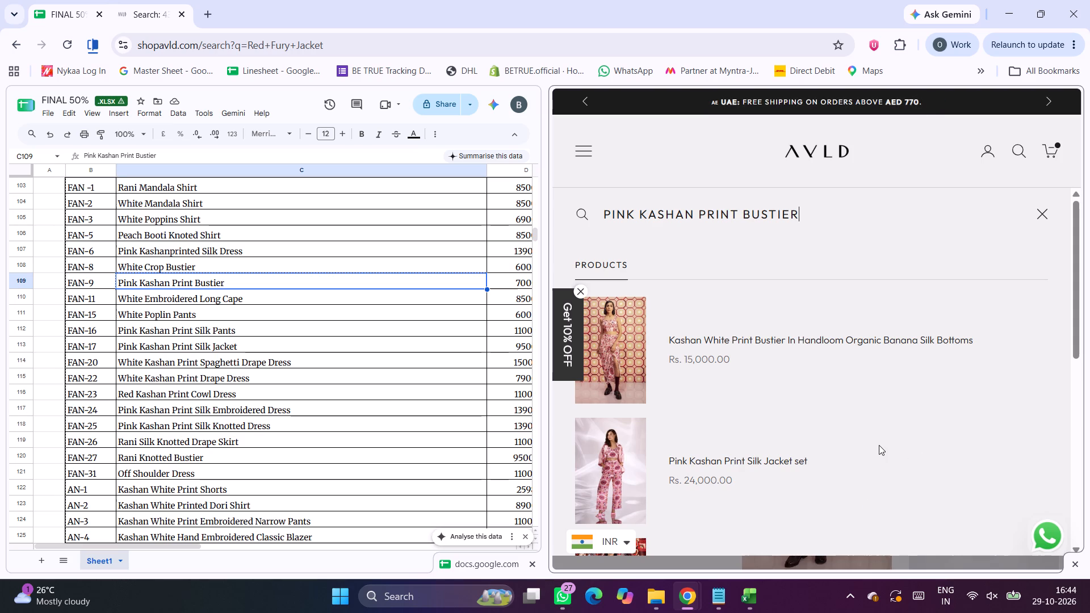
pyautogui.scroll(-2, 879, 445)
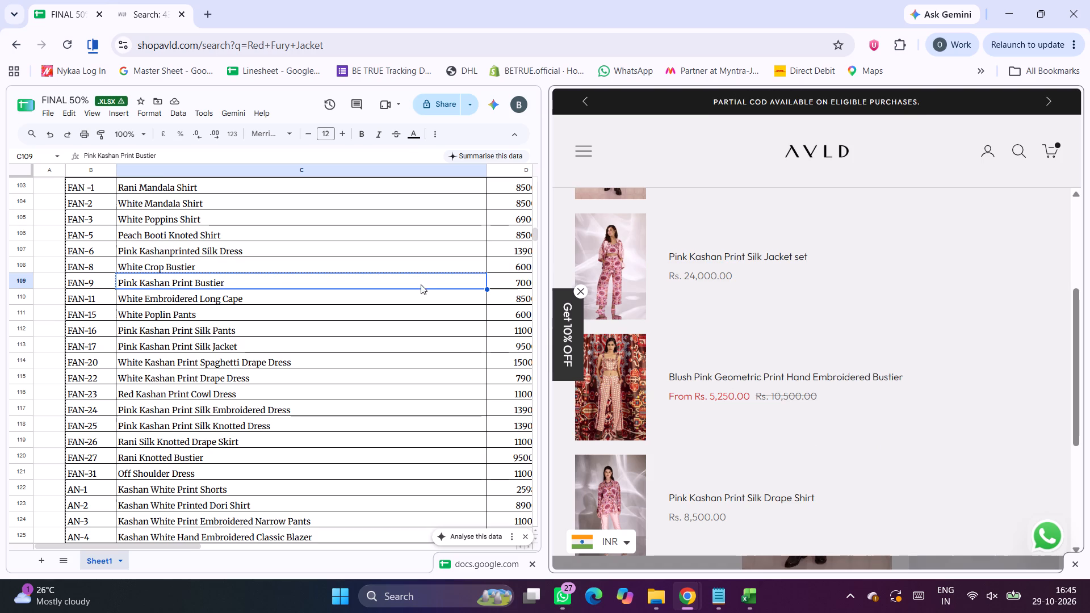
# Search the store for "White Embroidered Long Cape", copied from the FAN-11 row, and look through the suggested products and prices.
pyautogui.click(220, 299)
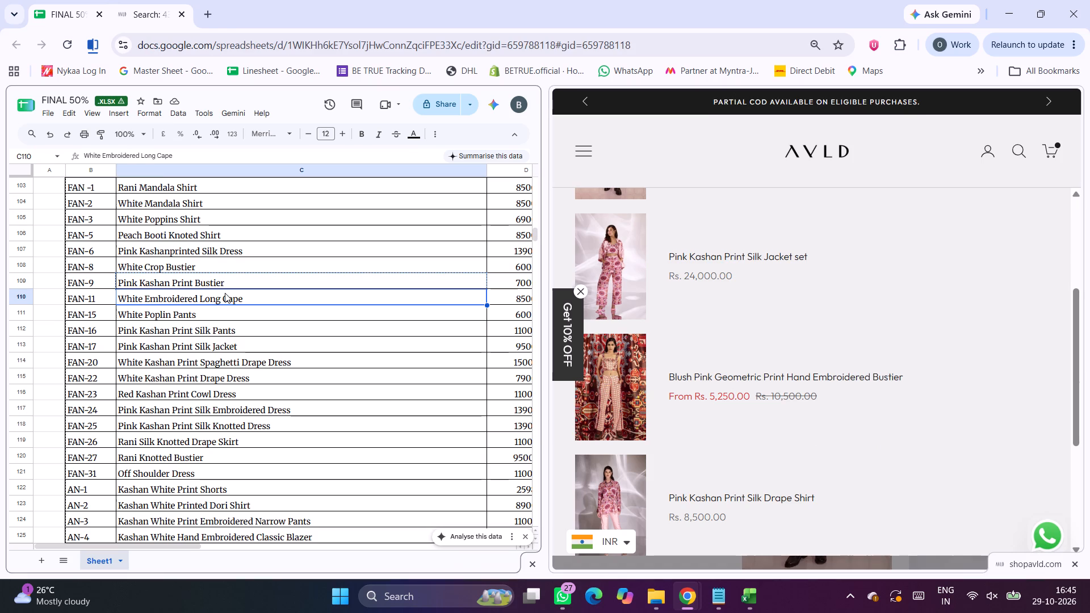
pyautogui.click(225, 293)
pyautogui.hotkey('ctrl', 'c')
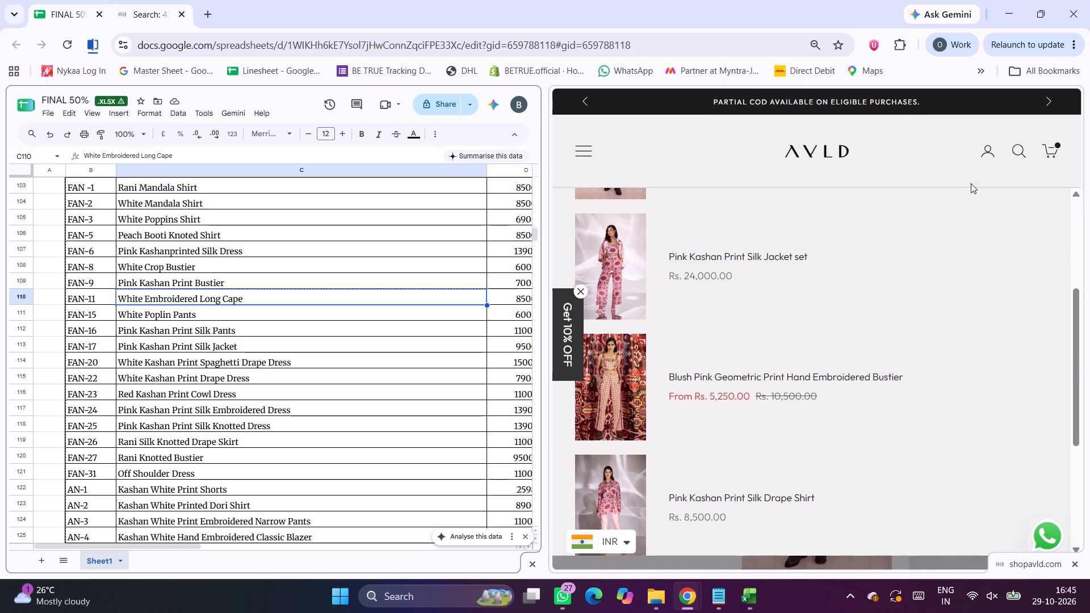
pyautogui.click(1020, 148)
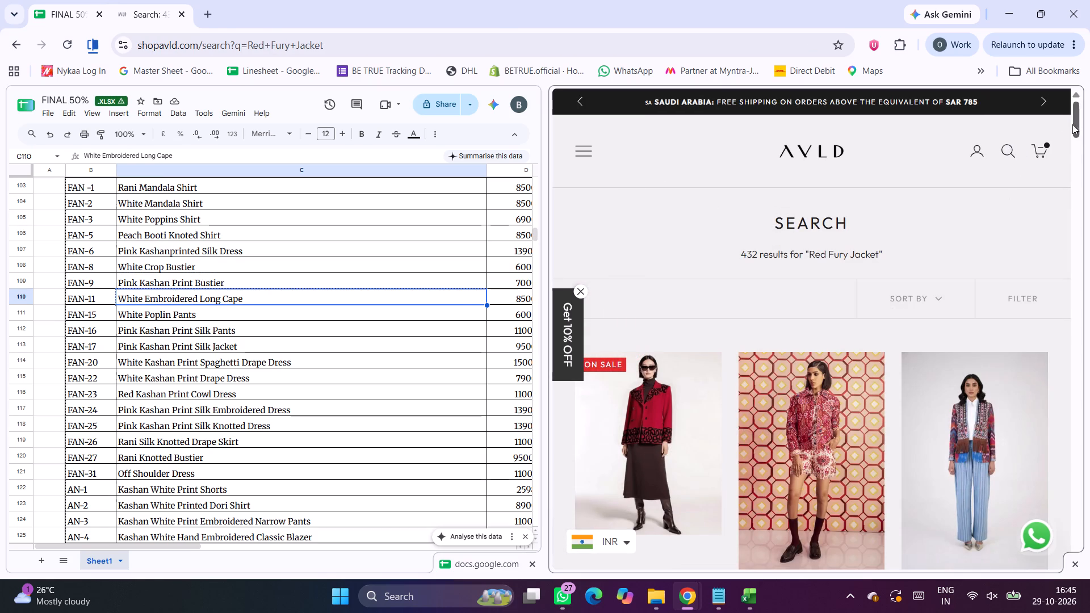
pyautogui.click(1011, 146)
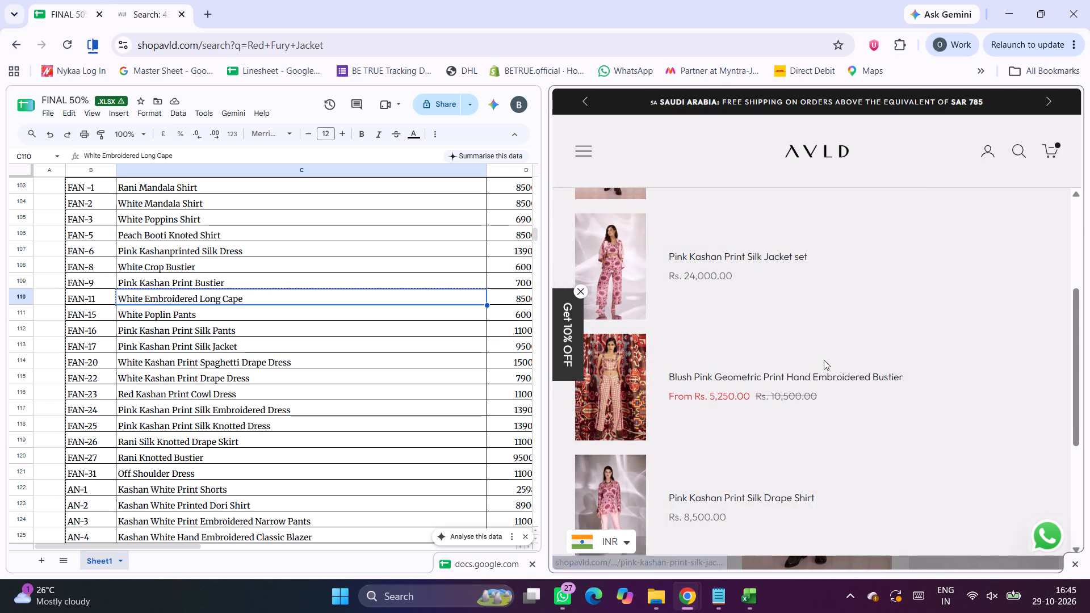
pyautogui.scroll(7, 824, 360)
pyautogui.hotkey('ctrl', 'v')
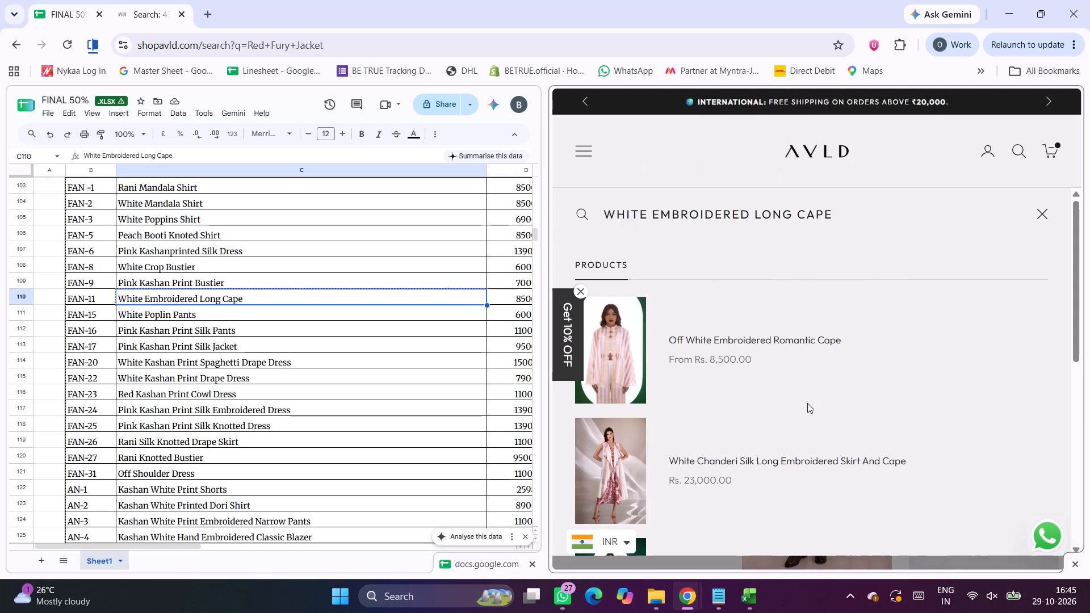
pyautogui.scroll(-3, 807, 403)
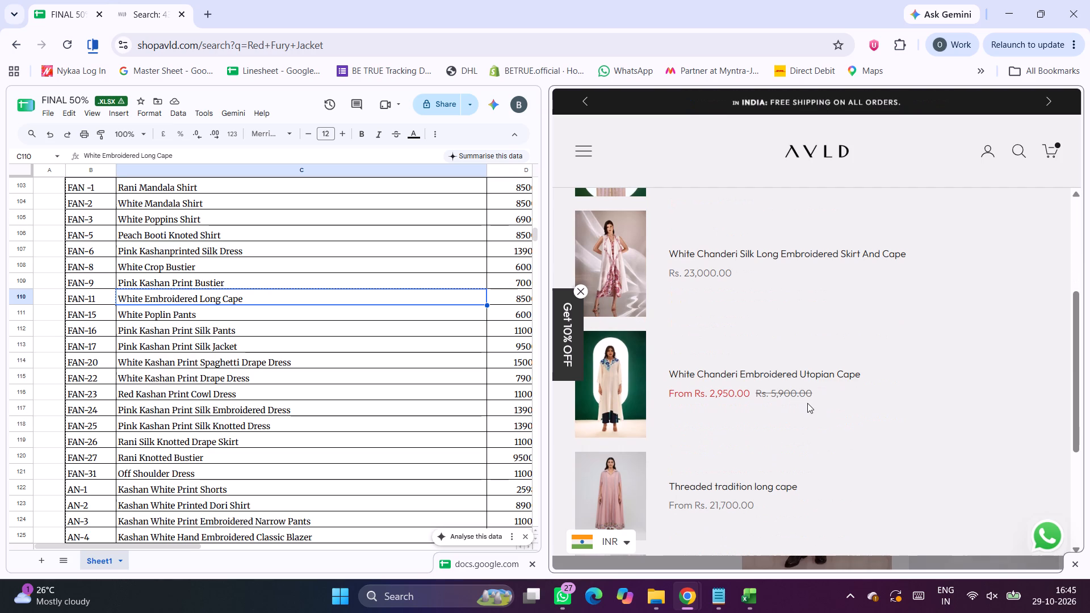
pyautogui.scroll(-2, 807, 403)
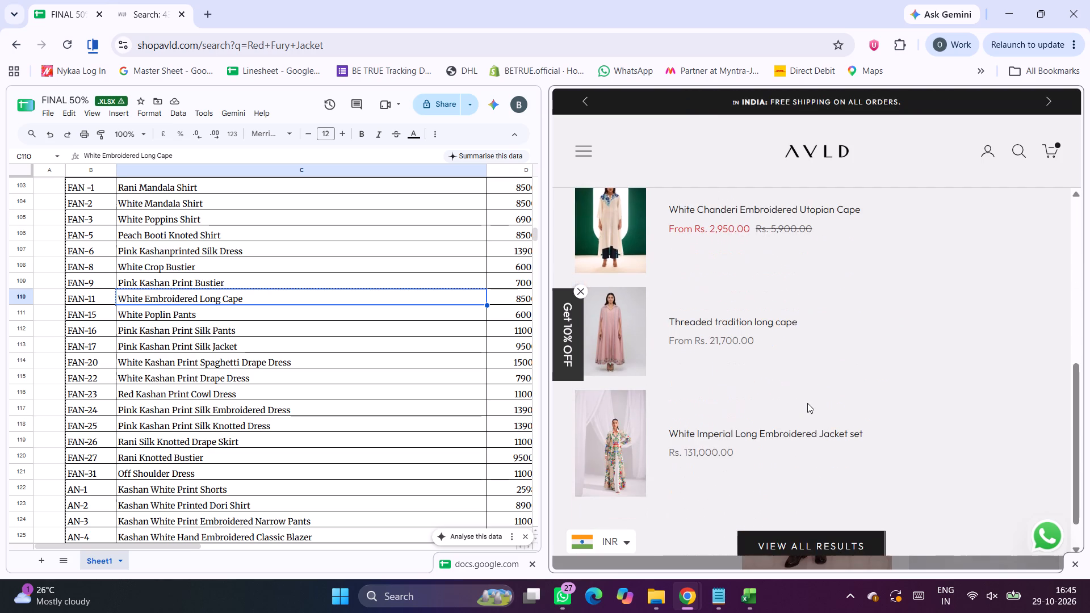
# Search the store for "White Poplin Pants", copied from the FAN-15 row, and look through the suggested products and prices.
pyautogui.scroll(6, 807, 403)
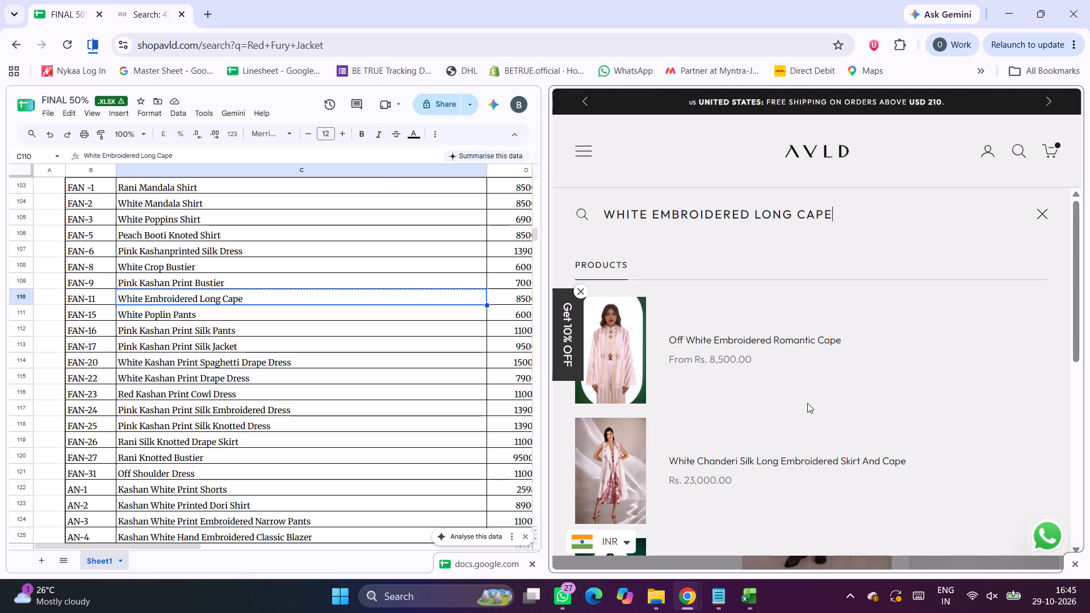
pyautogui.click(163, 315)
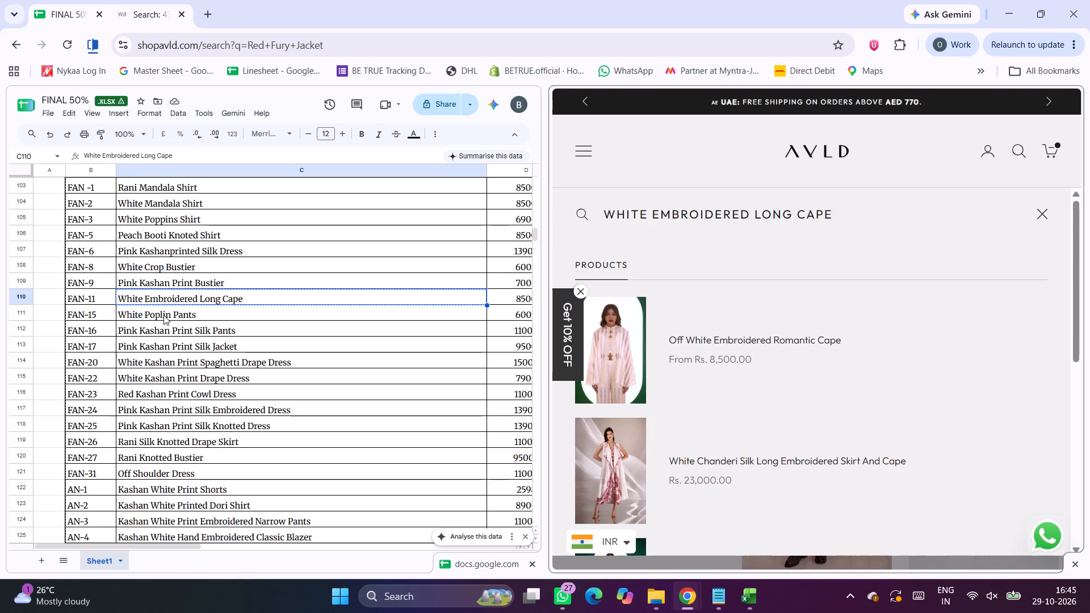
pyautogui.click(165, 313)
pyautogui.hotkey('ctrl', 'c')
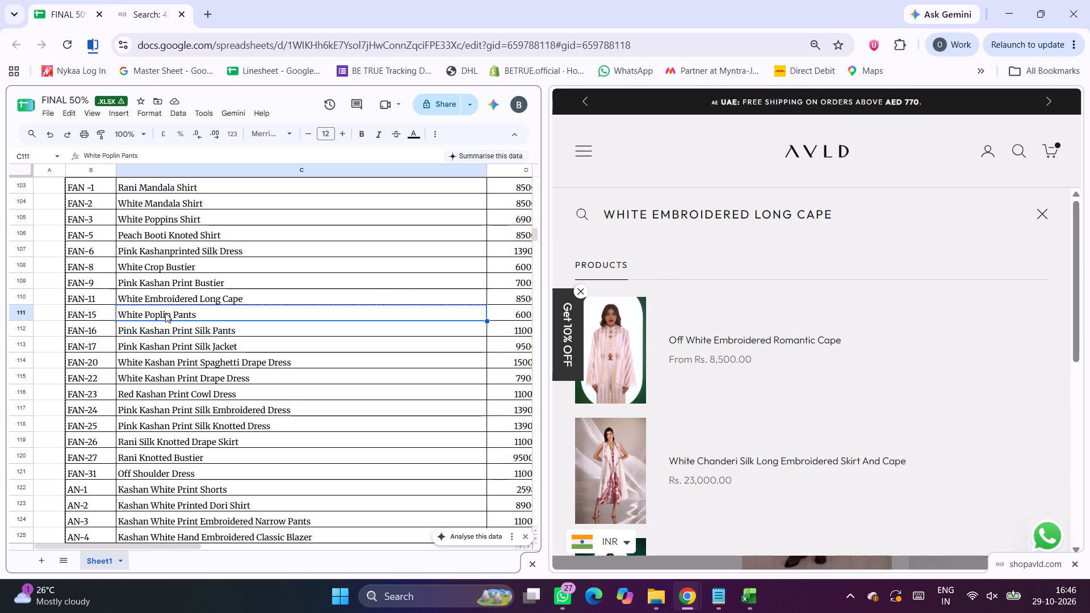
pyautogui.tripleClick(677, 218)
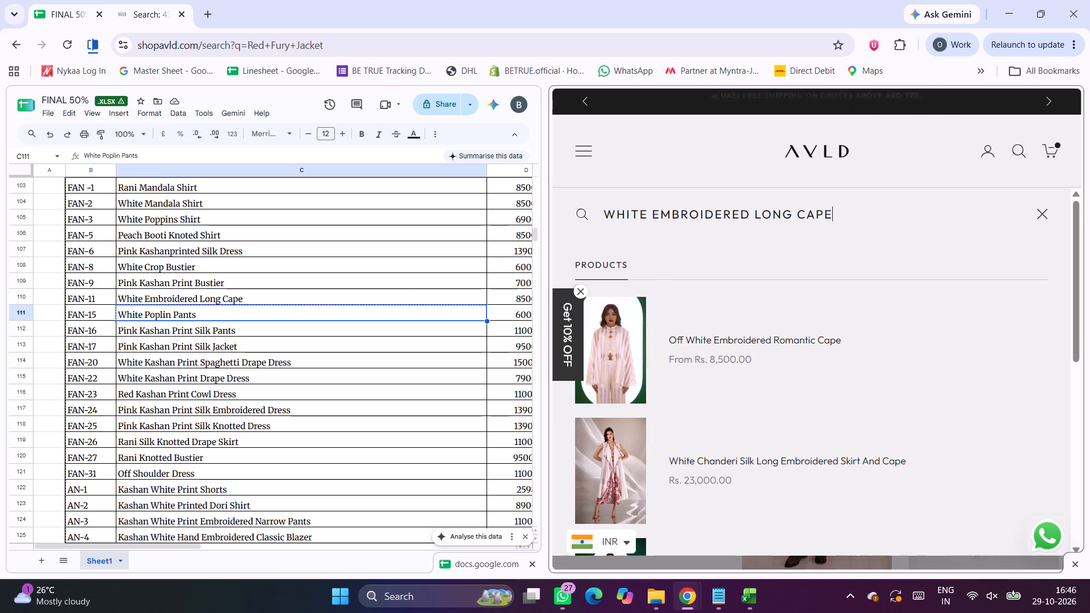
pyautogui.hotkey('ctrl', 'v')
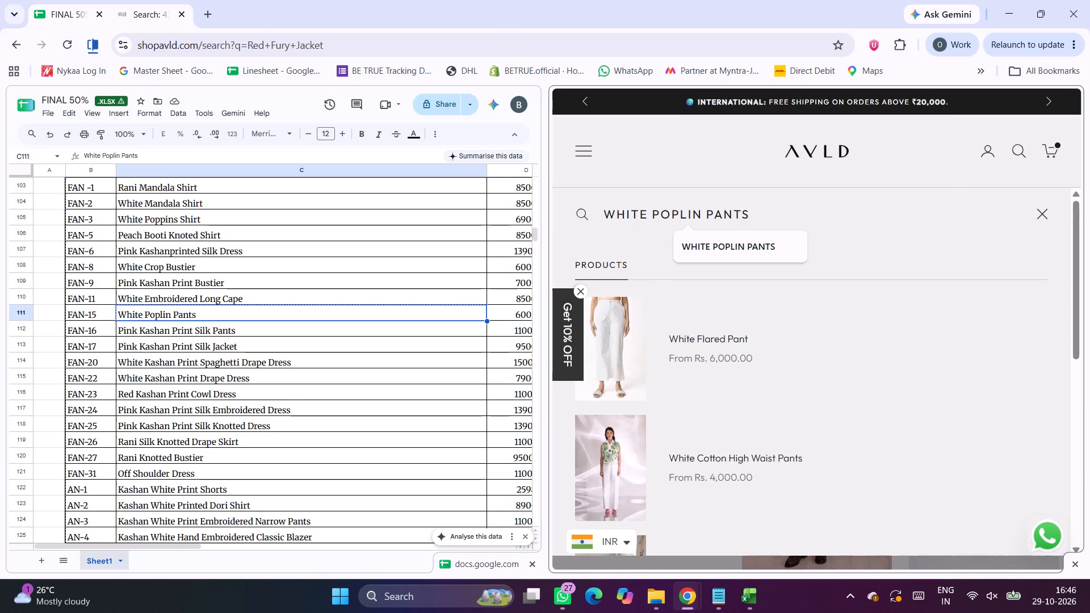
pyautogui.scroll(-1, 821, 419)
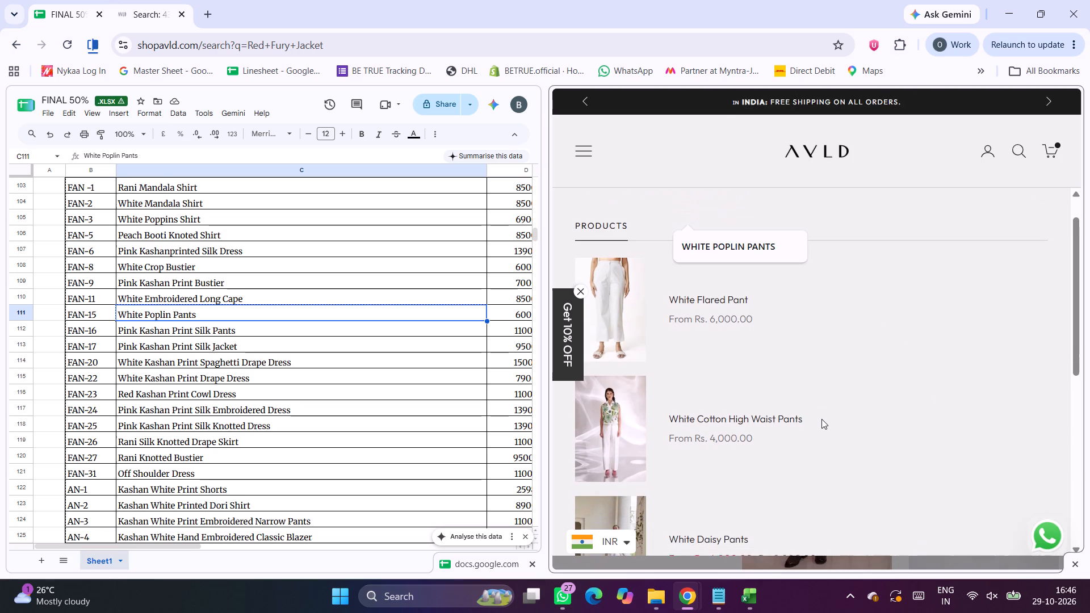
pyautogui.scroll(-1, 821, 419)
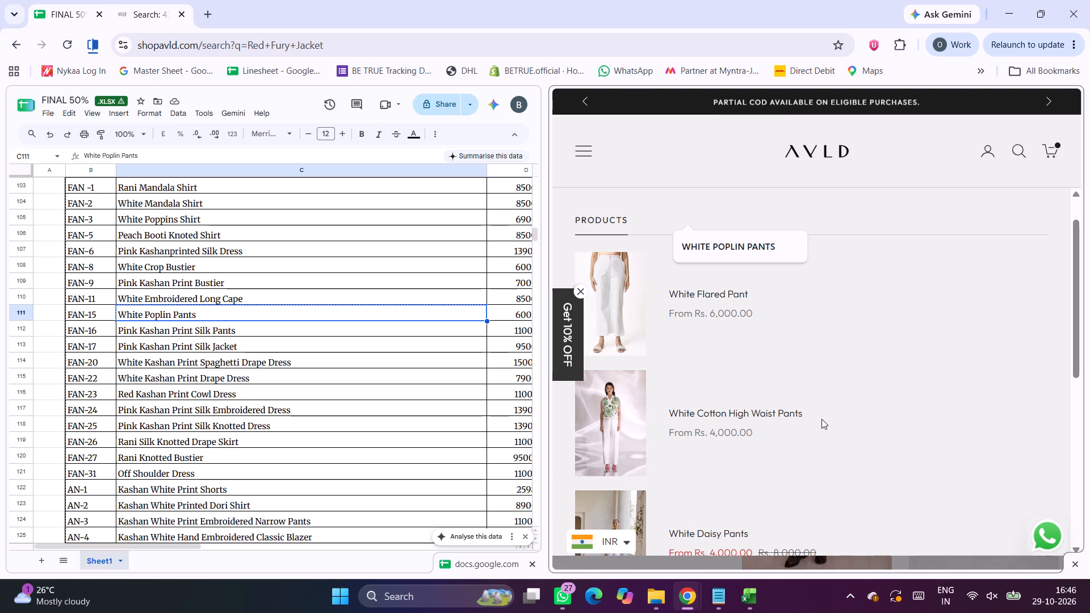
pyautogui.scroll(-3, 876, 426)
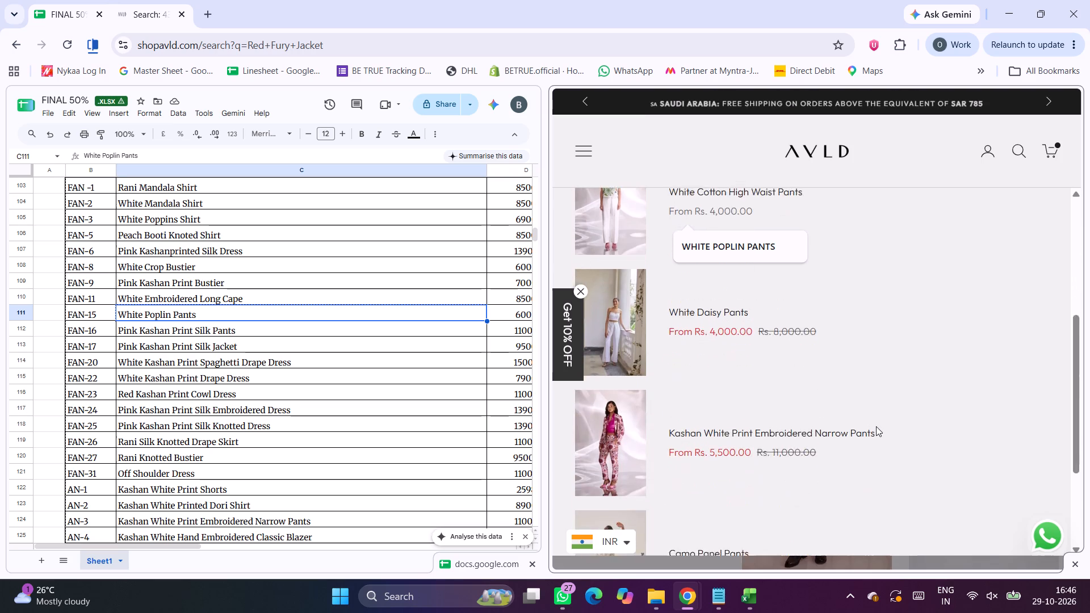
pyautogui.scroll(-7, 876, 426)
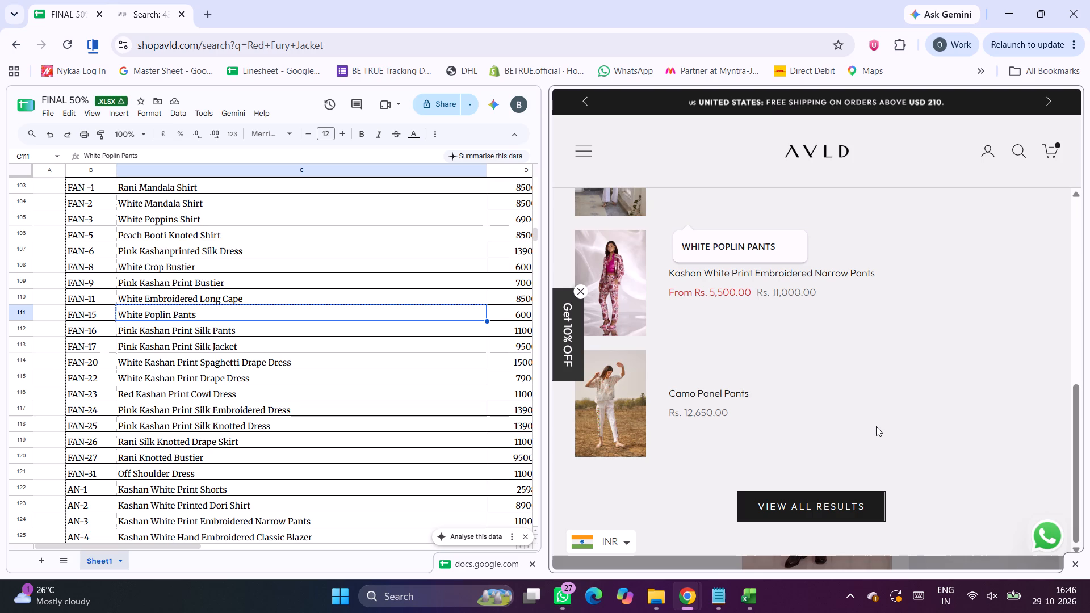
# Search the store for "Pink Kashan Print Silk Pants", the product name copied from the FAN-16 row of the sheet.
pyautogui.click(177, 328)
pyautogui.click(166, 328)
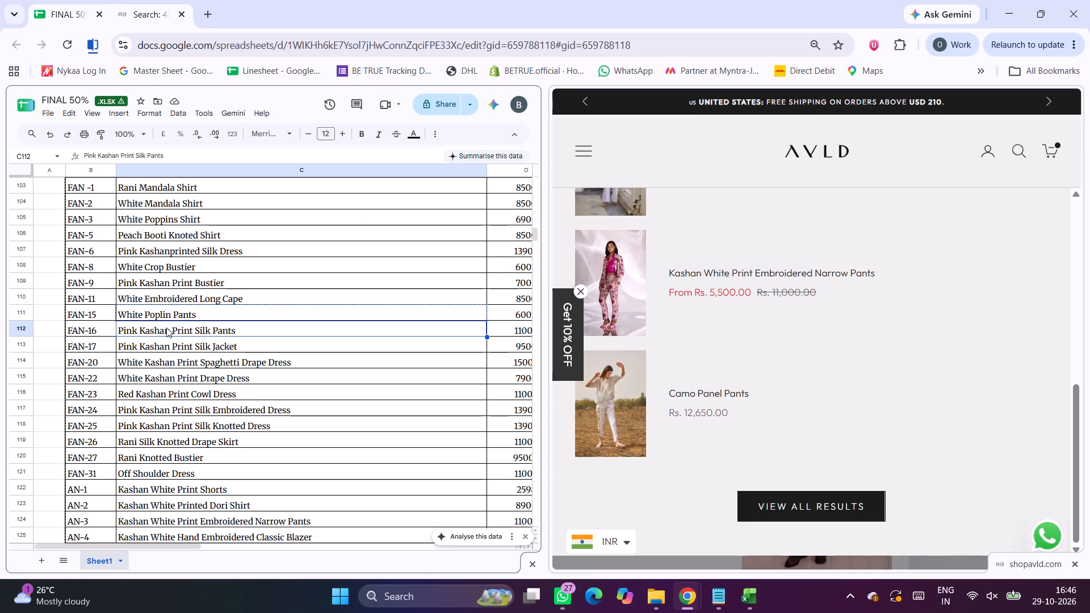
pyautogui.hotkey('ctrl', 'c')
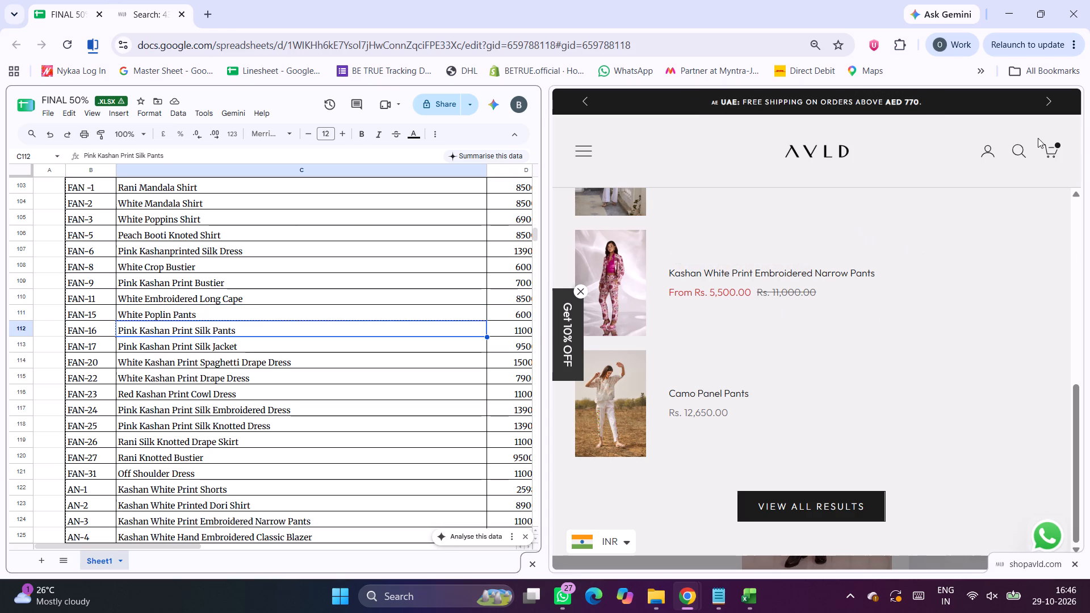
pyautogui.click(1017, 149)
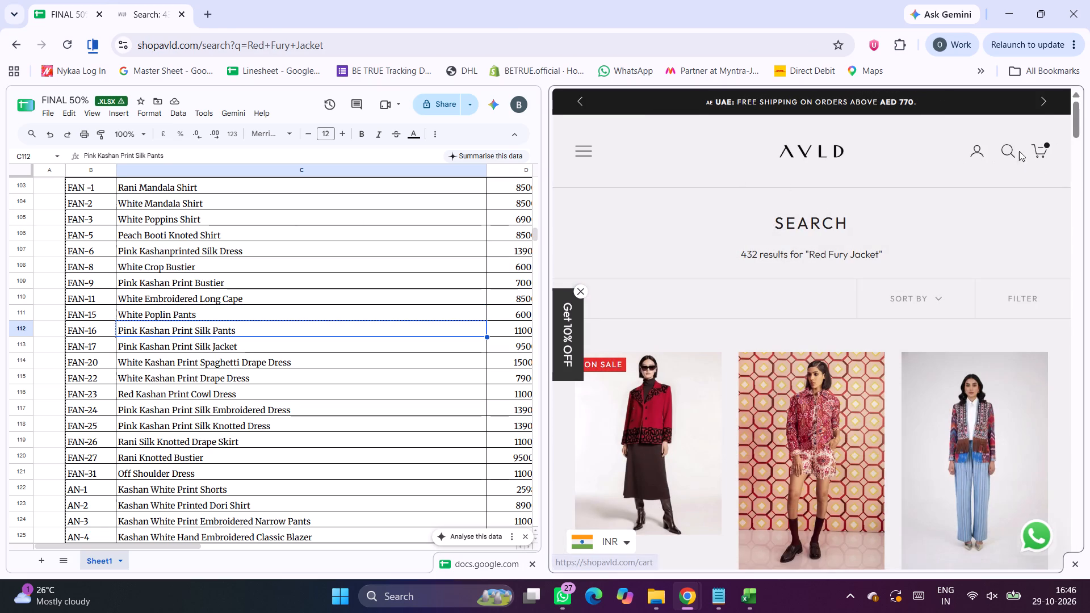
pyautogui.click(1005, 144)
pyautogui.scroll(7, 843, 418)
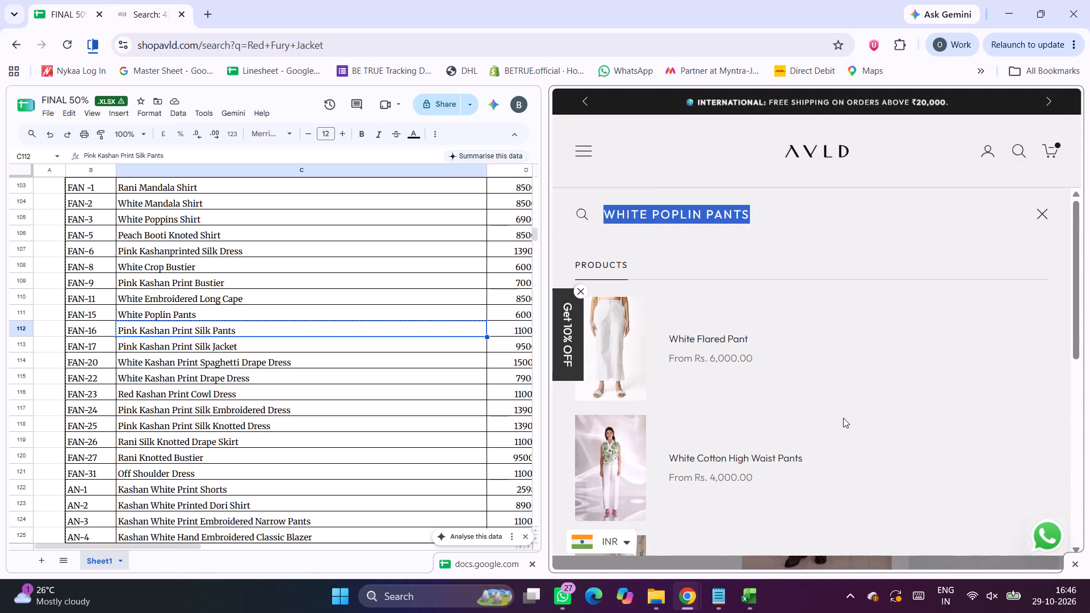
pyautogui.hotkey('ctrl', 'v')
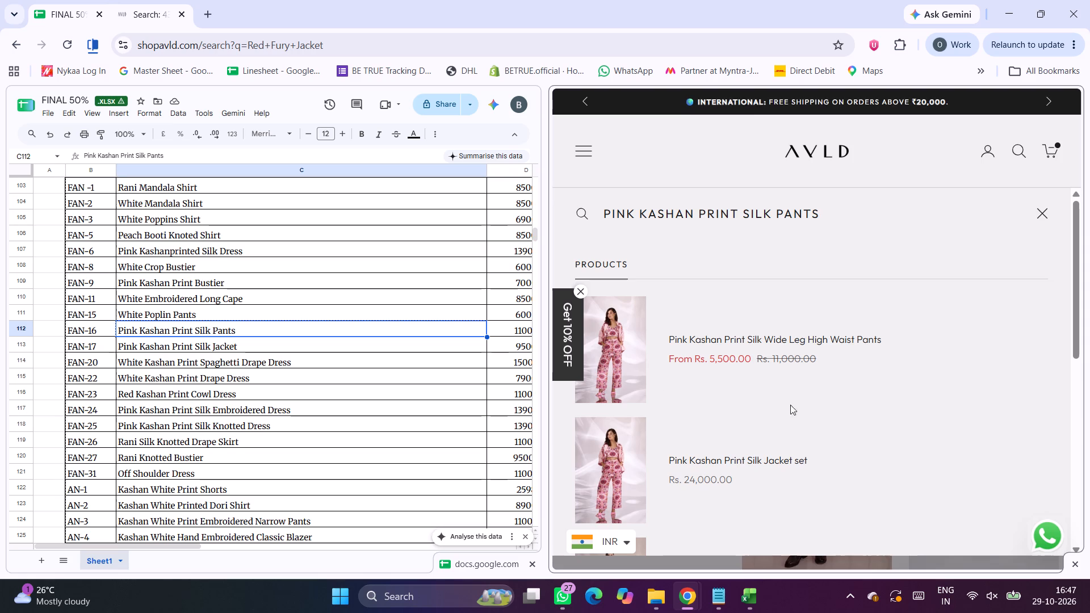
# Search the store for "Pink Kashan Print Silk Jacket", copied from the FAN-17 row, and look through the suggested products and prices.
pyautogui.click(200, 344)
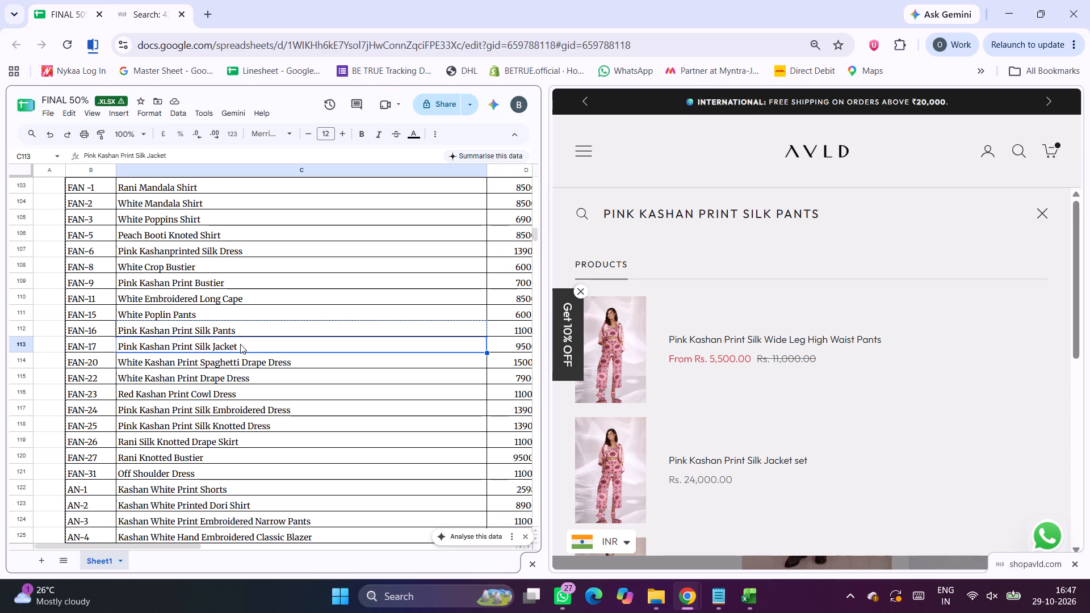
pyautogui.hotkey('ctrl', 'c')
pyautogui.click(677, 227)
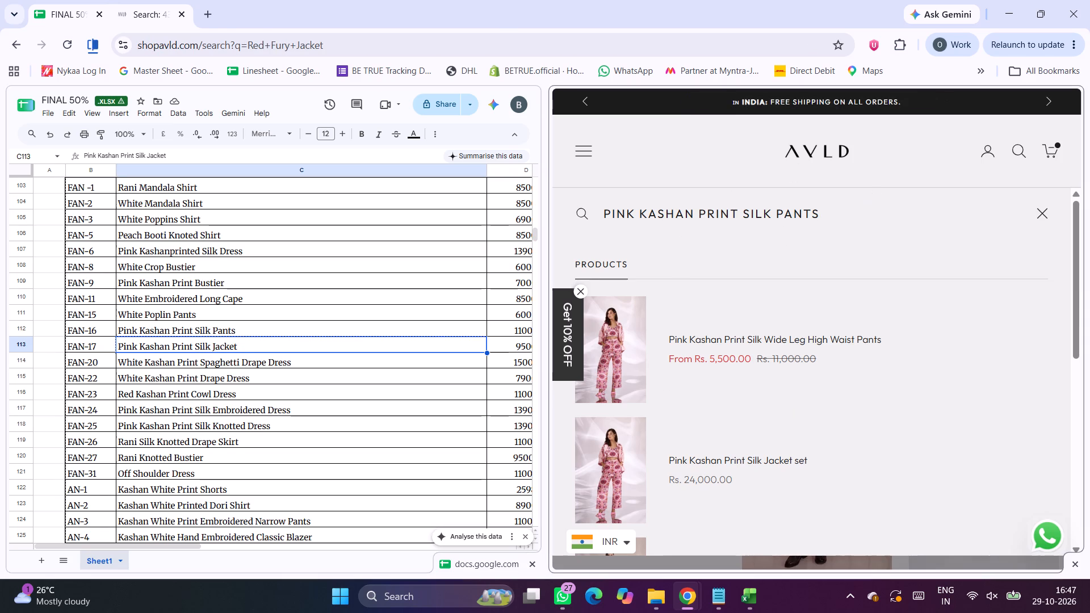
pyautogui.tripleClick(653, 217)
pyautogui.click(653, 217)
pyautogui.hotkey('ctrl', 'v')
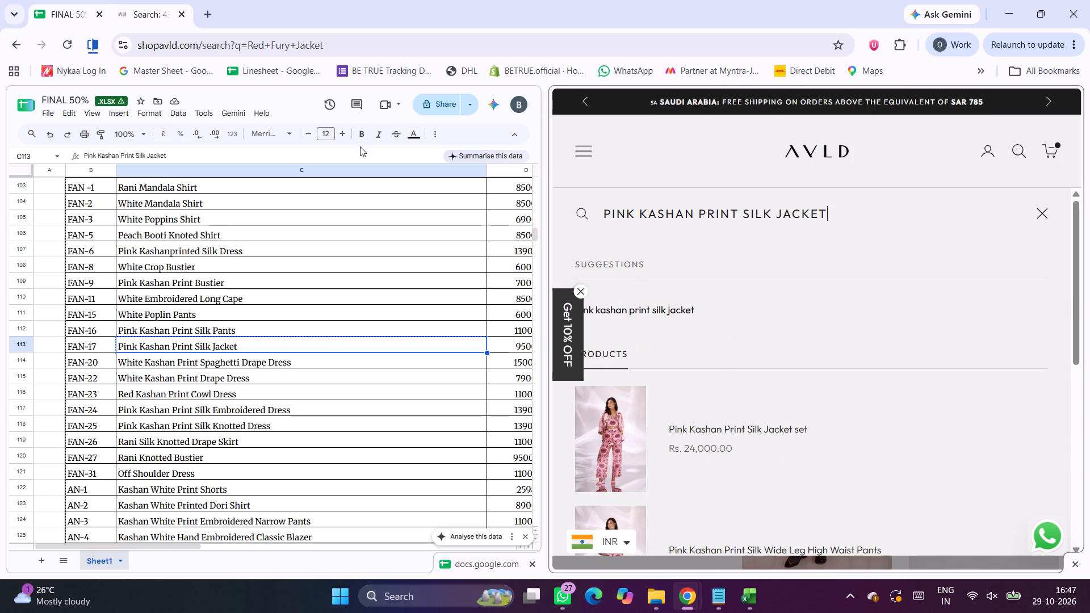
pyautogui.scroll(-8, 940, 411)
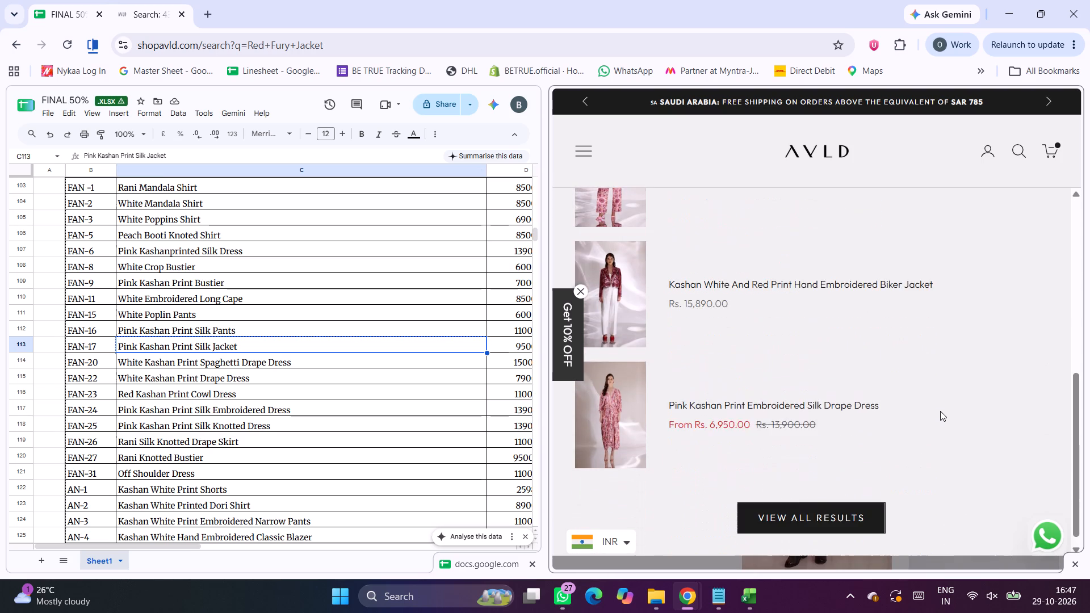
pyautogui.scroll(-2, 940, 411)
pyautogui.scroll(4, 940, 411)
pyautogui.scroll(-4, 940, 411)
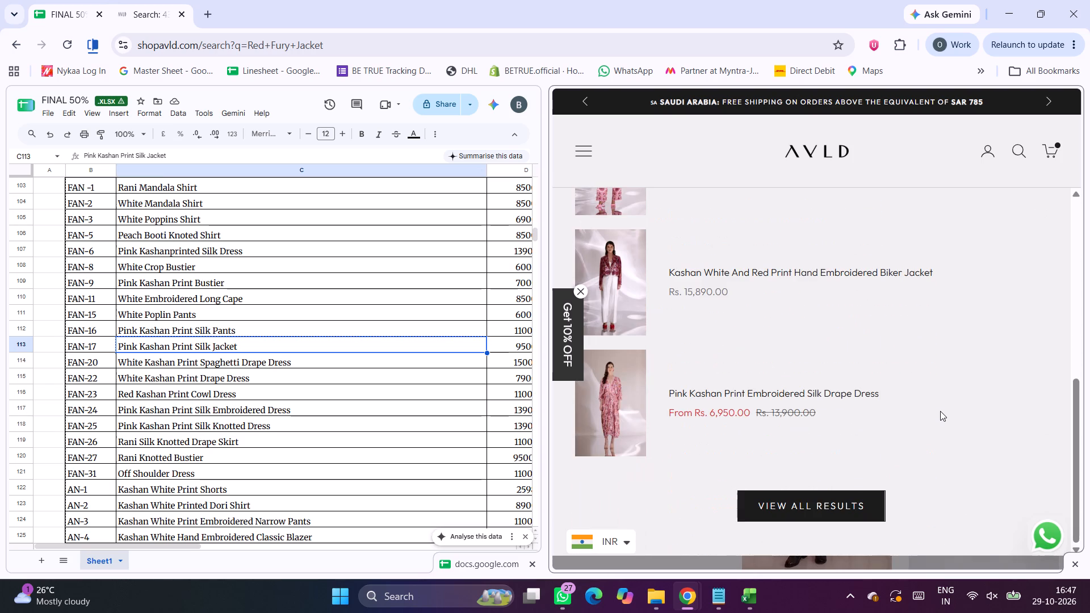
pyautogui.scroll(3, 940, 411)
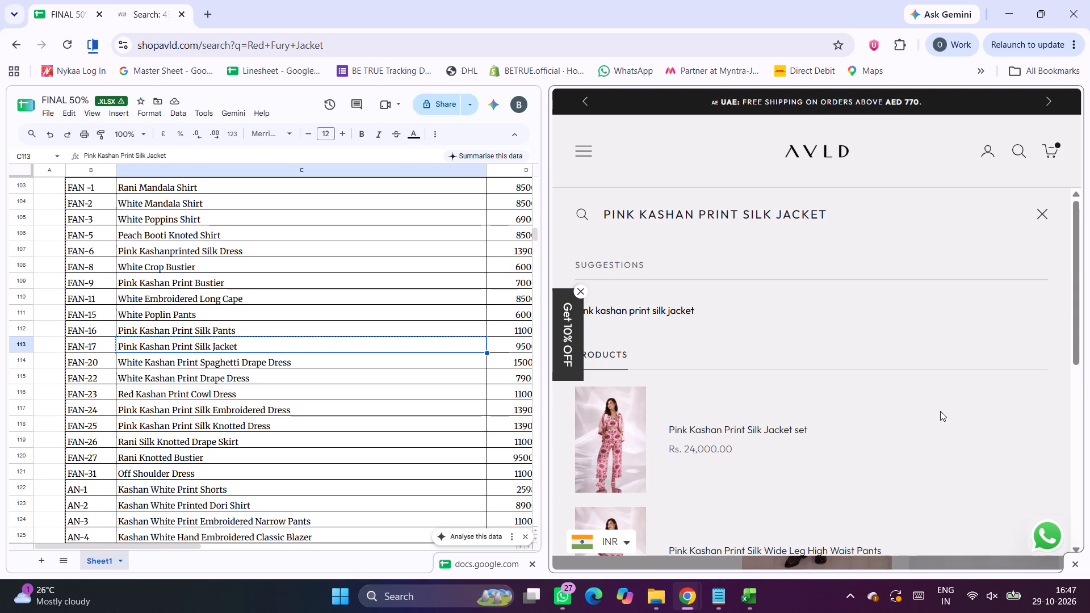
# Search the store for "White Kashan Print Spaghetti Drape Dress", the product name copied from the FAN-20 row of the sheet.
pyautogui.scroll(-2, 308, 421)
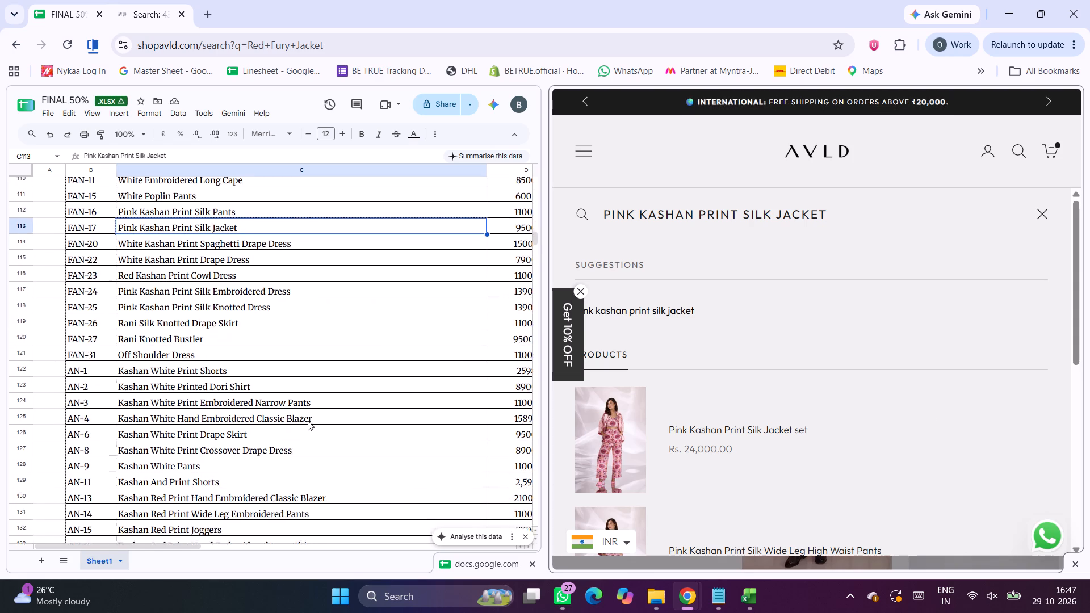
pyautogui.scroll(-2, 308, 421)
pyautogui.click(141, 198)
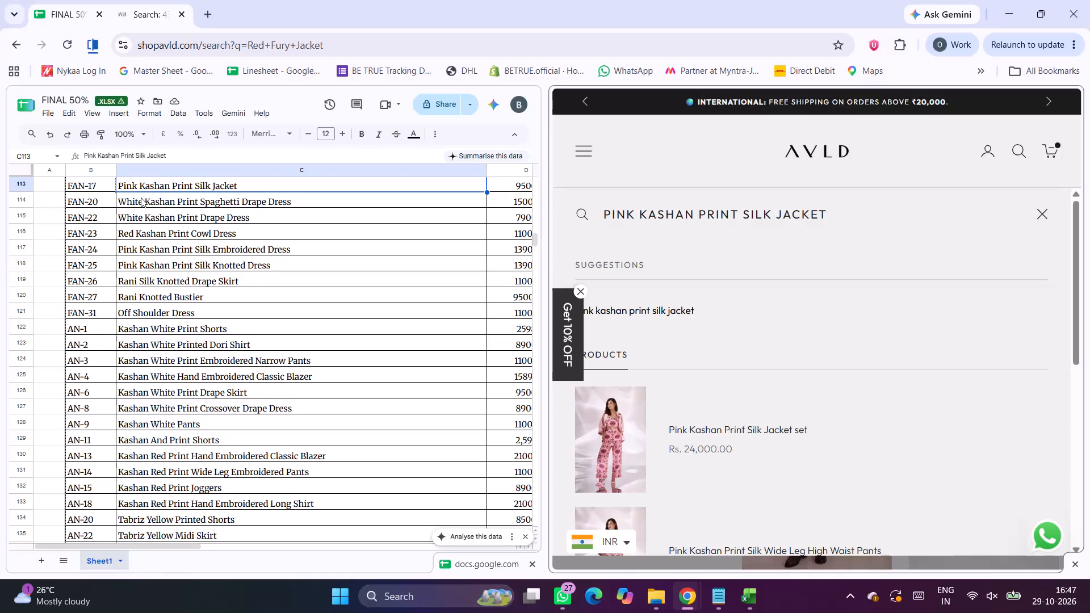
pyautogui.hotkey('ctrl', 'c')
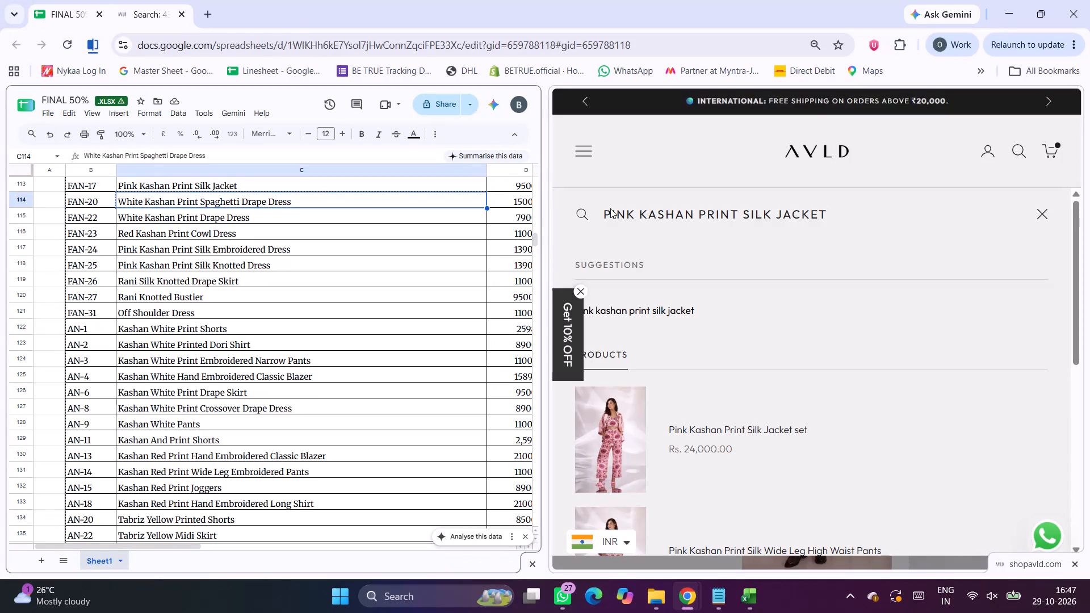
pyautogui.tripleClick(676, 214)
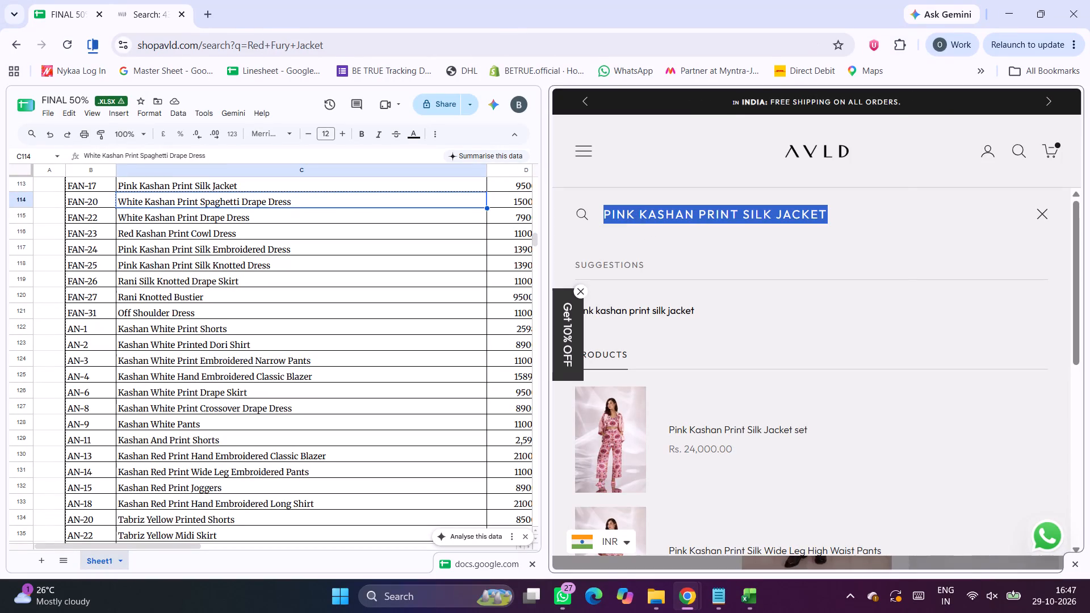
pyautogui.hotkey('ctrl', 'v')
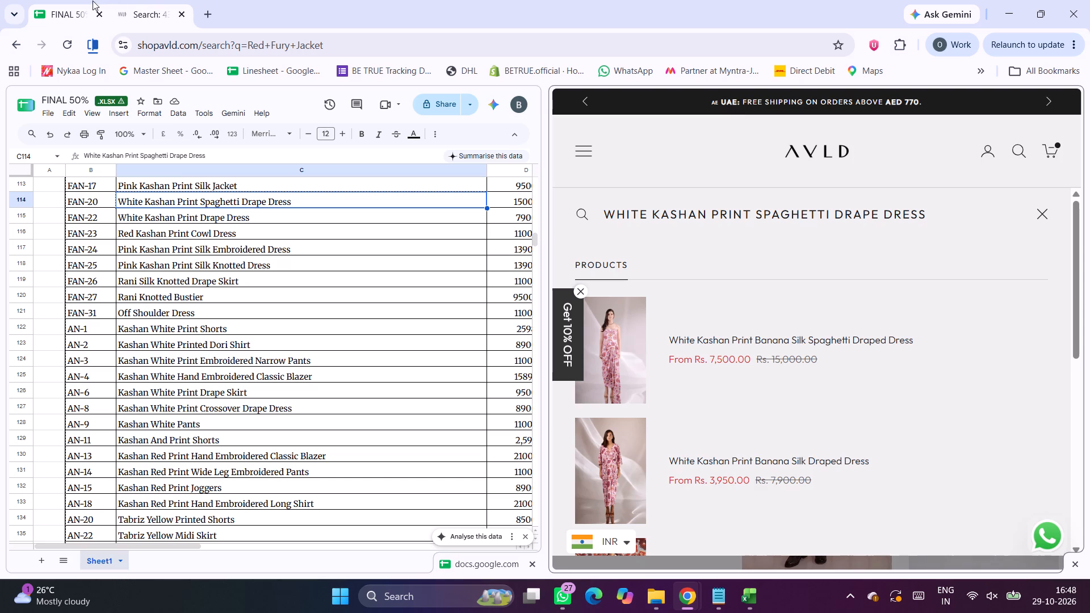
# Search the store for "White Kashan Print Drape Dress", the product name copied from the FAN-22 row of the sheet.
pyautogui.click(290, 93)
pyautogui.press('Down')
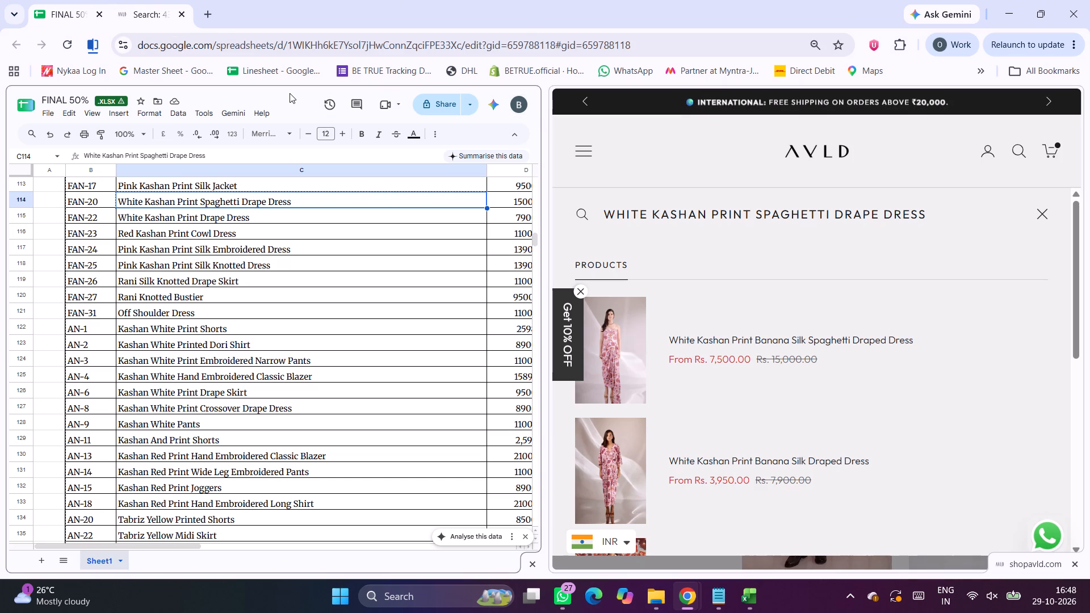
pyautogui.press('Down')
pyautogui.click(233, 215)
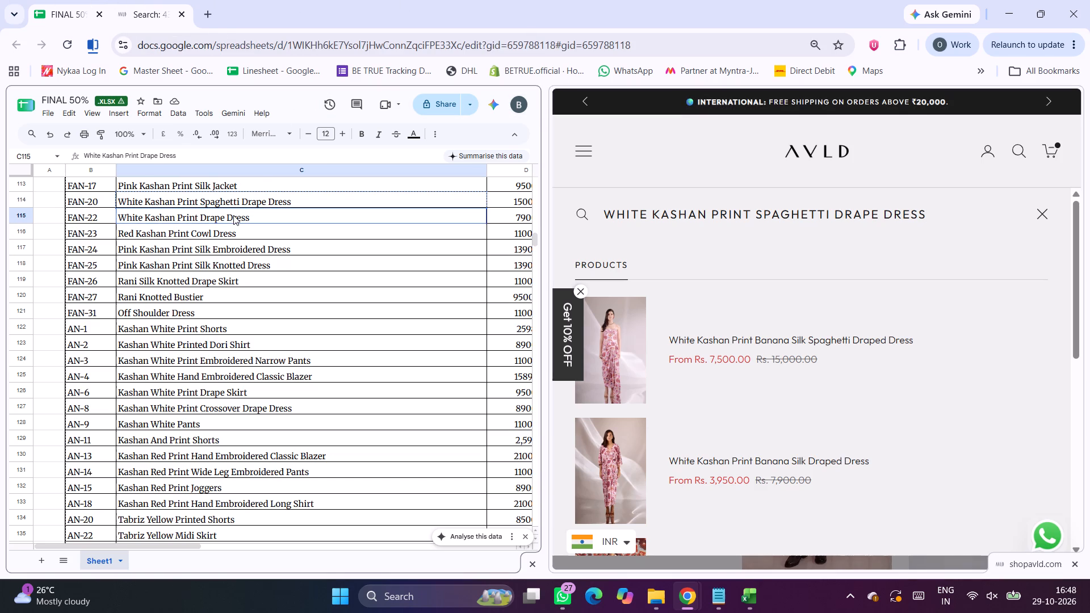
pyautogui.hotkey('ctrl', 'c')
pyautogui.tripleClick(779, 212)
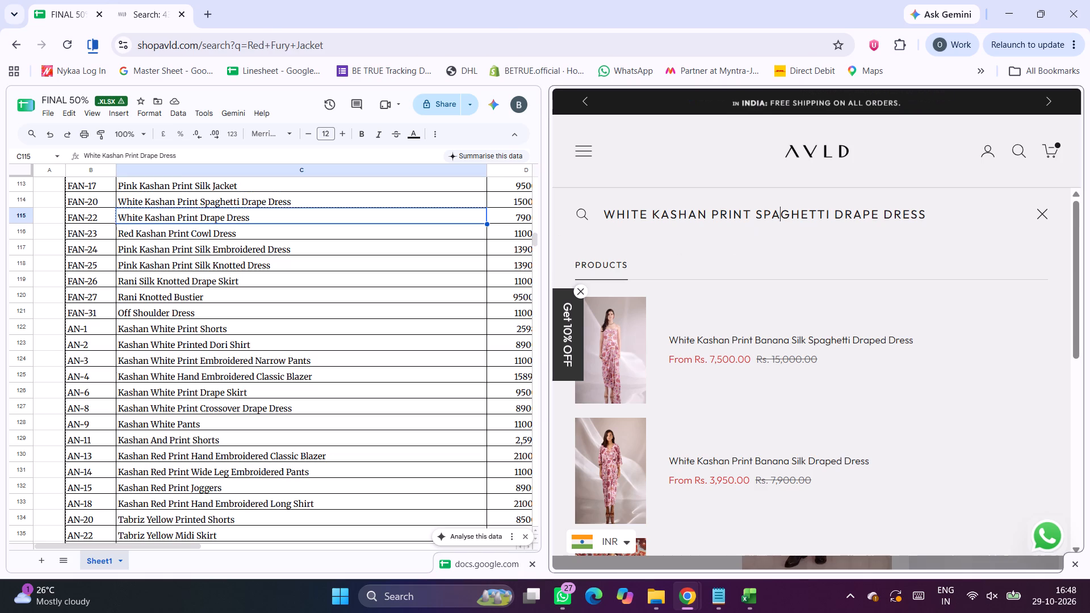
pyautogui.keyDown('ctrl'); pyautogui.click(779, 212); pyautogui.keyUp('ctrl')
pyautogui.hotkey('ctrl', 'v')
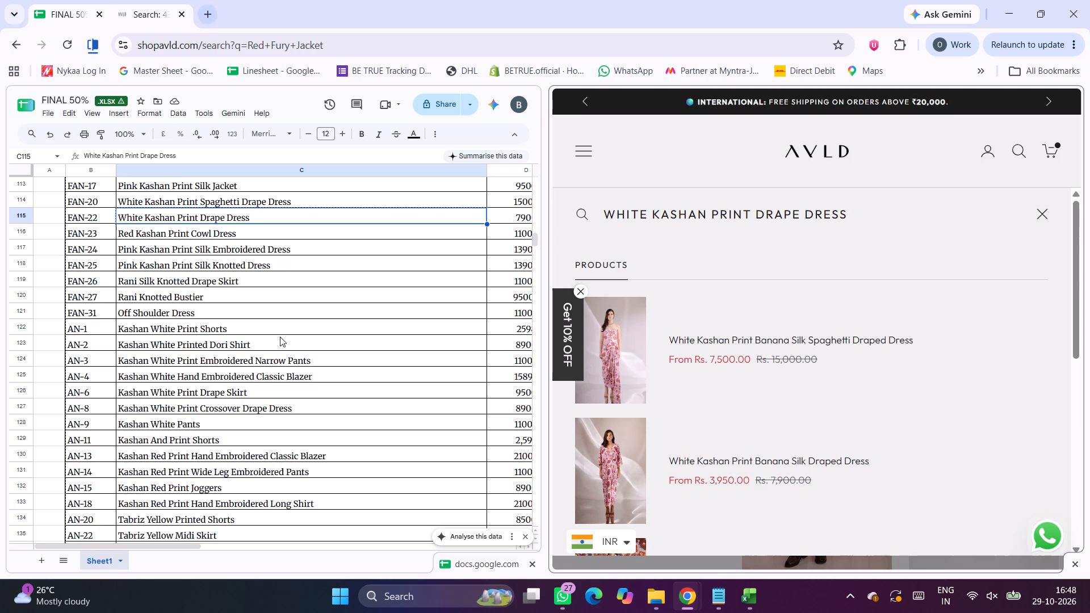
# Search the store for "Red Kashan Print Cowl Dress", the product name copied from the FAN-23 row of the sheet.
pyautogui.click(207, 233)
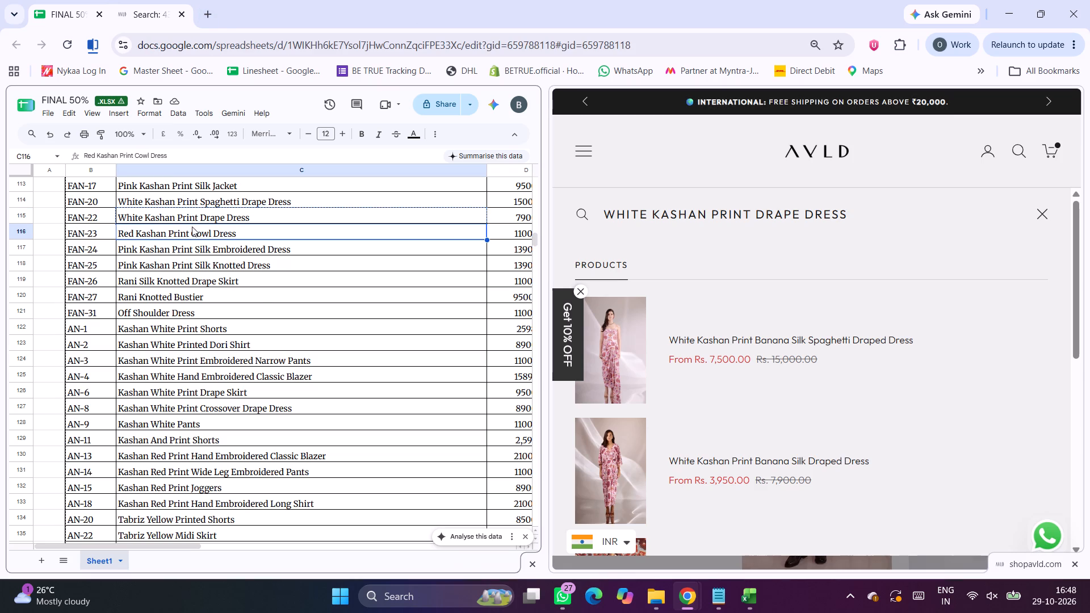
pyautogui.click(188, 225)
pyautogui.click(164, 235)
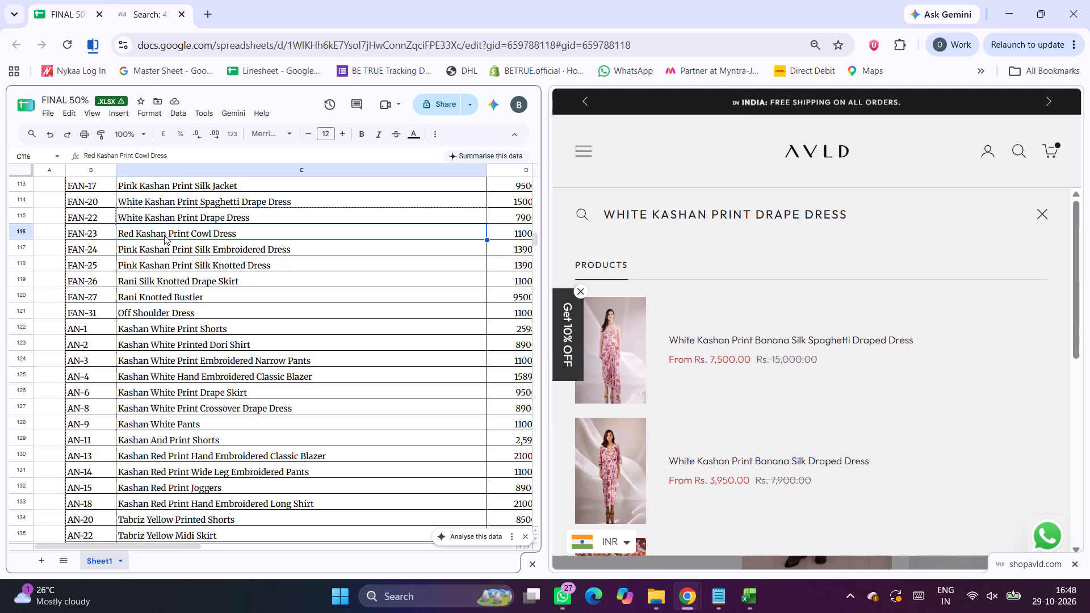
pyautogui.hotkey('ctrl', 'c')
pyautogui.tripleClick(729, 220)
pyautogui.hotkey('ctrl', 'v')
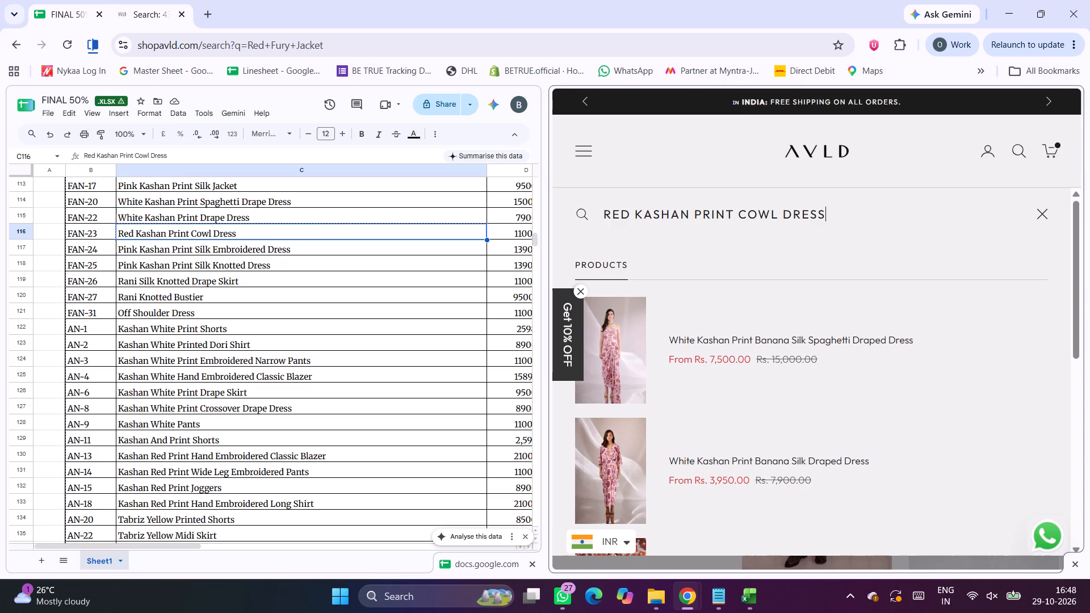
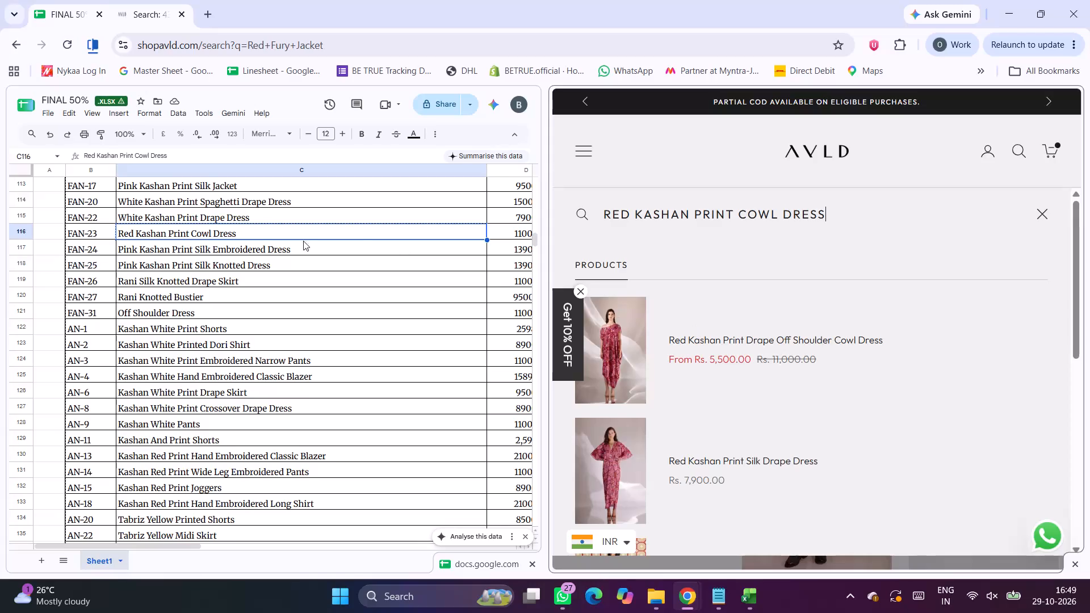
# Search the store for "Pink Kashan Print Silk Embroidered Dress", the product name copied from the FAN-24 row of the sheet.
pyautogui.click(204, 249)
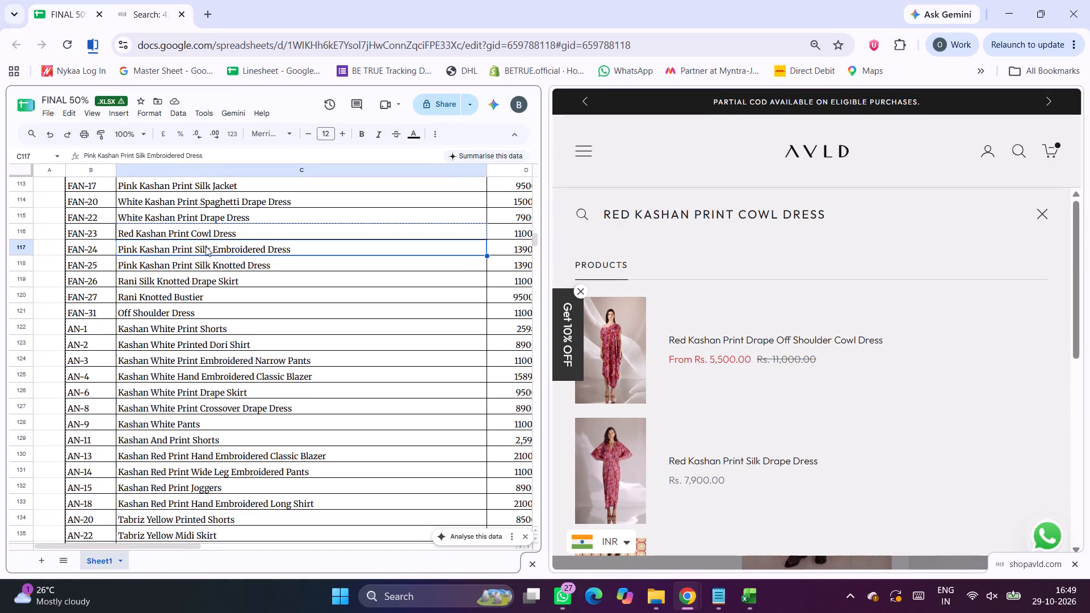
pyautogui.click(206, 246)
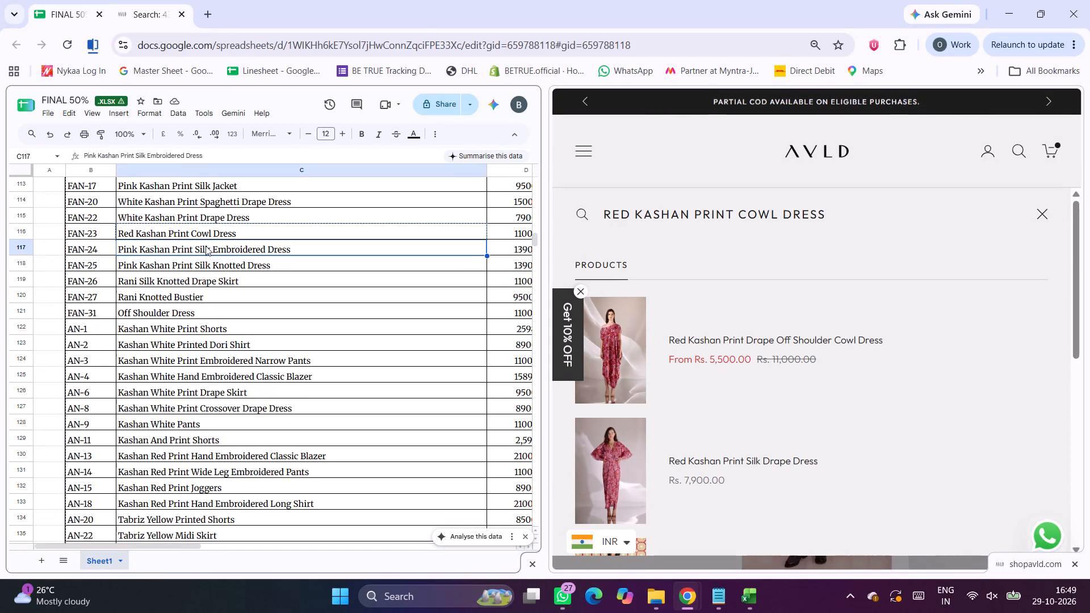
pyautogui.hotkey('ctrl', 'c')
pyautogui.hotkey('ctrl', 'f')
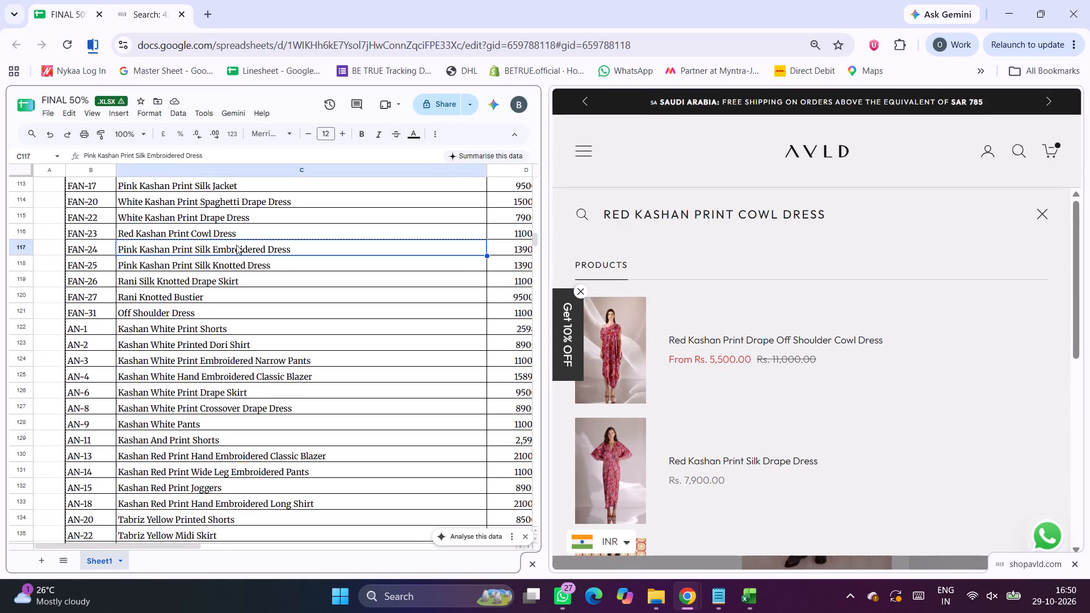
pyautogui.click(251, 245)
pyautogui.hotkey('ctrl', 'c')
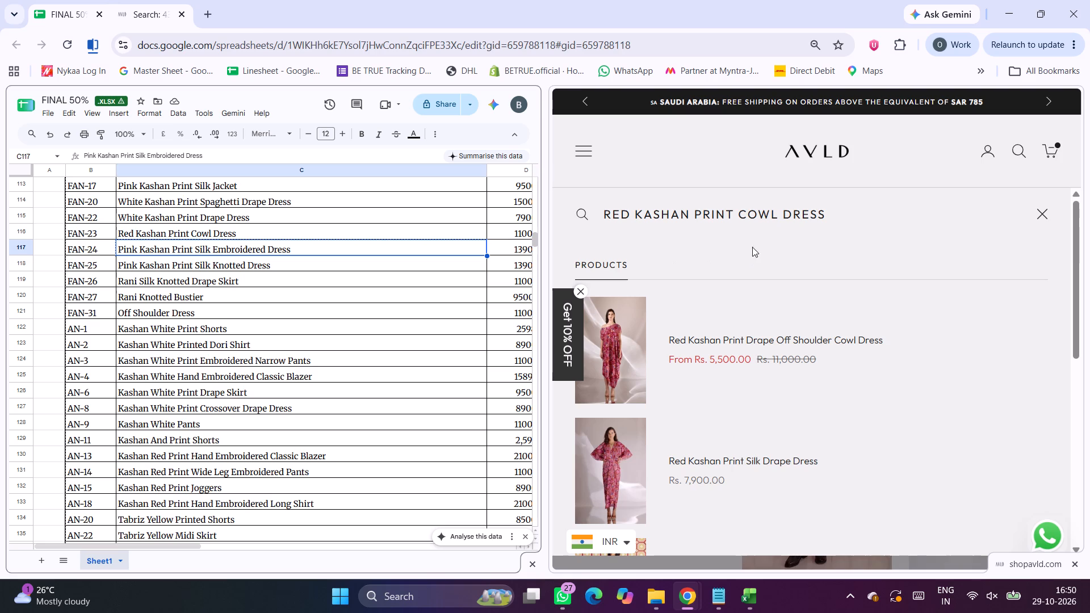
pyautogui.tripleClick(701, 217)
pyautogui.hotkey('ctrl', 'v')
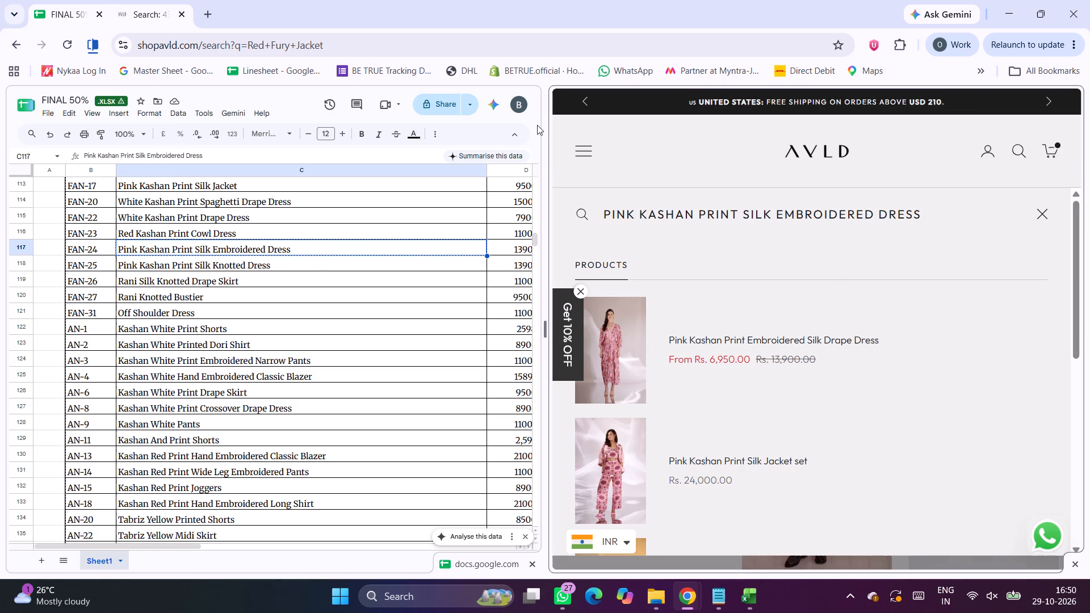
# Search the store for "Pink Kashan Print Silk Knotted Dress", copied from the FAN-25 row, and look through the suggested products and prices.
pyautogui.click(262, 262)
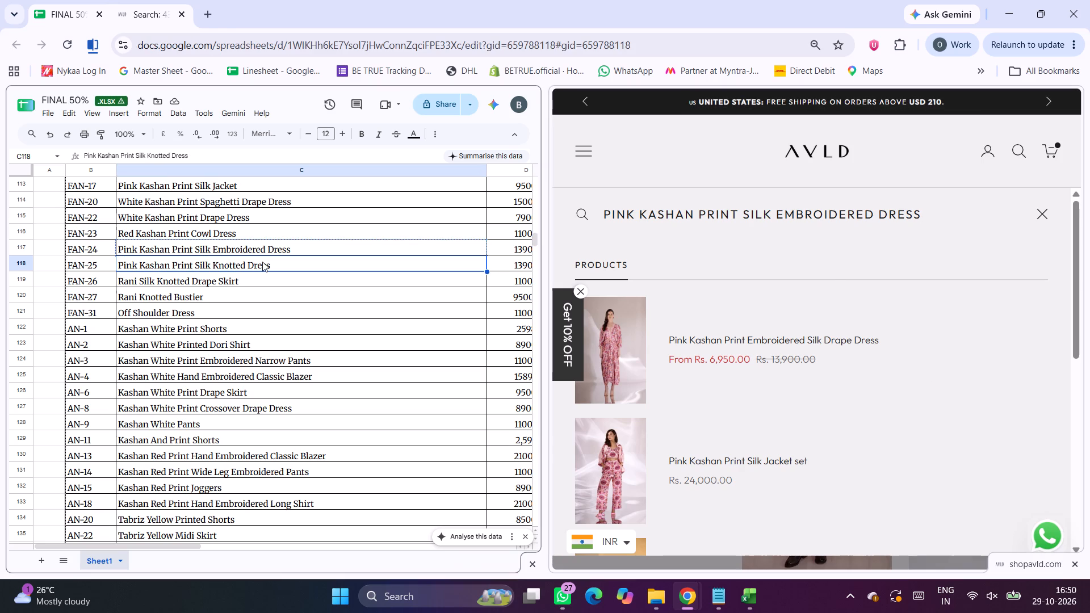
pyautogui.hotkey('ctrl', 'c')
pyautogui.tripleClick(766, 213)
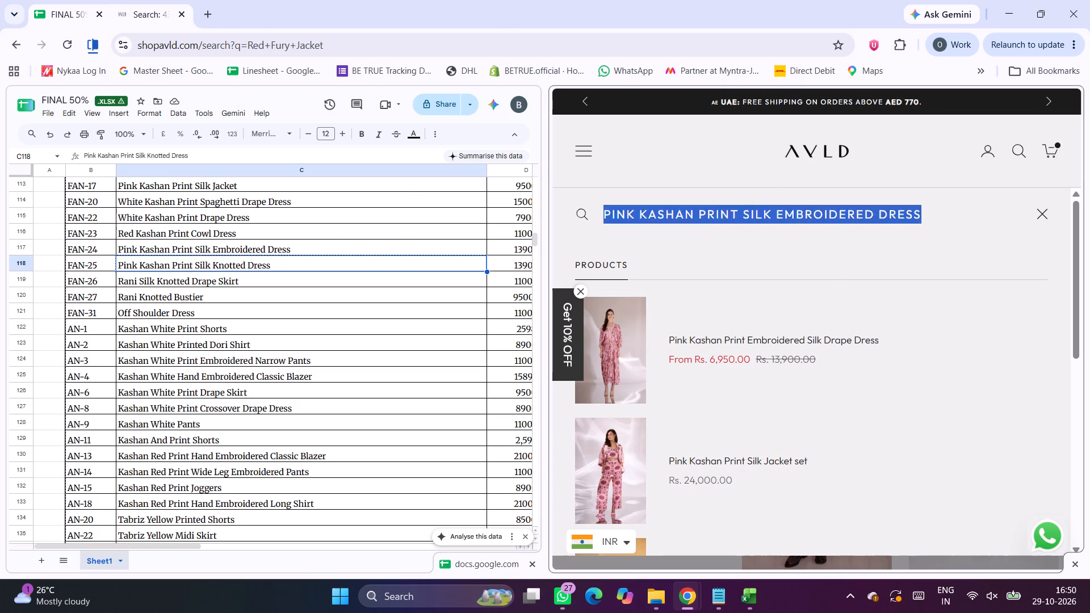
pyautogui.hotkey('ctrl', 'v')
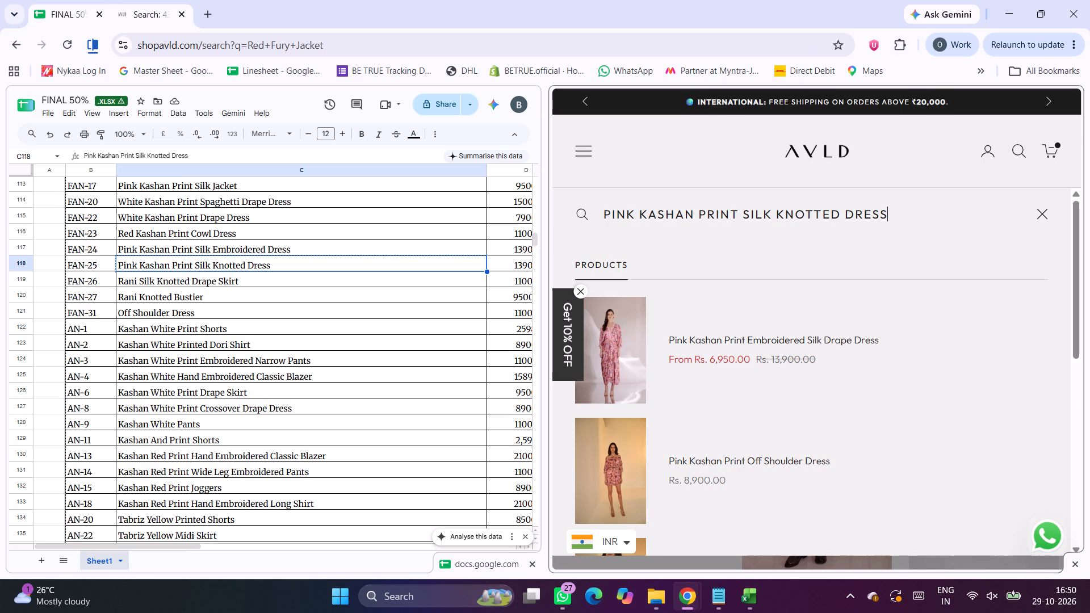
pyautogui.scroll(-3, 884, 421)
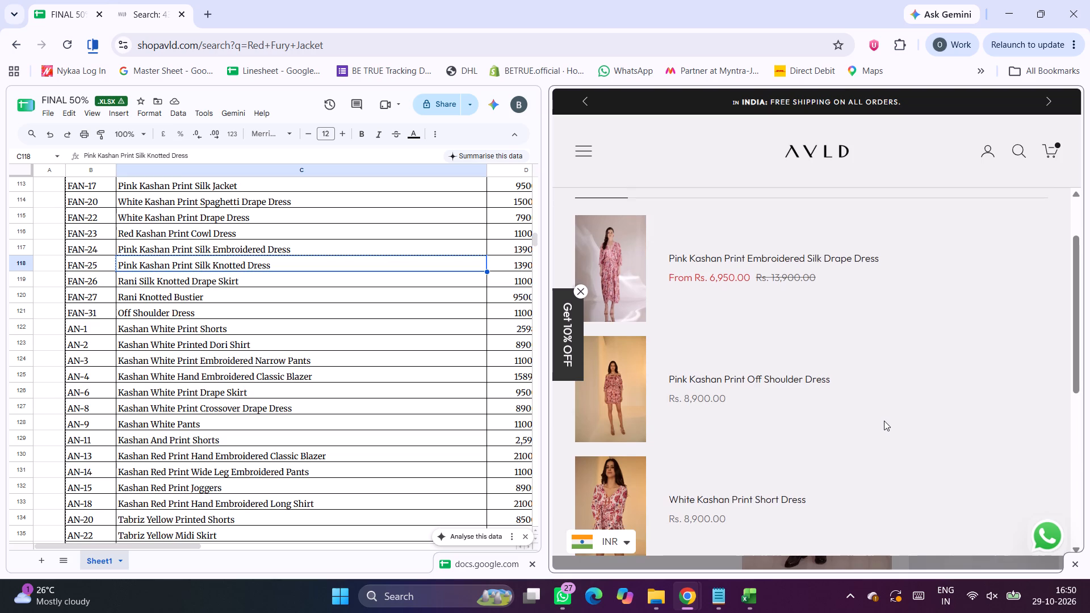
pyautogui.scroll(-5, 884, 421)
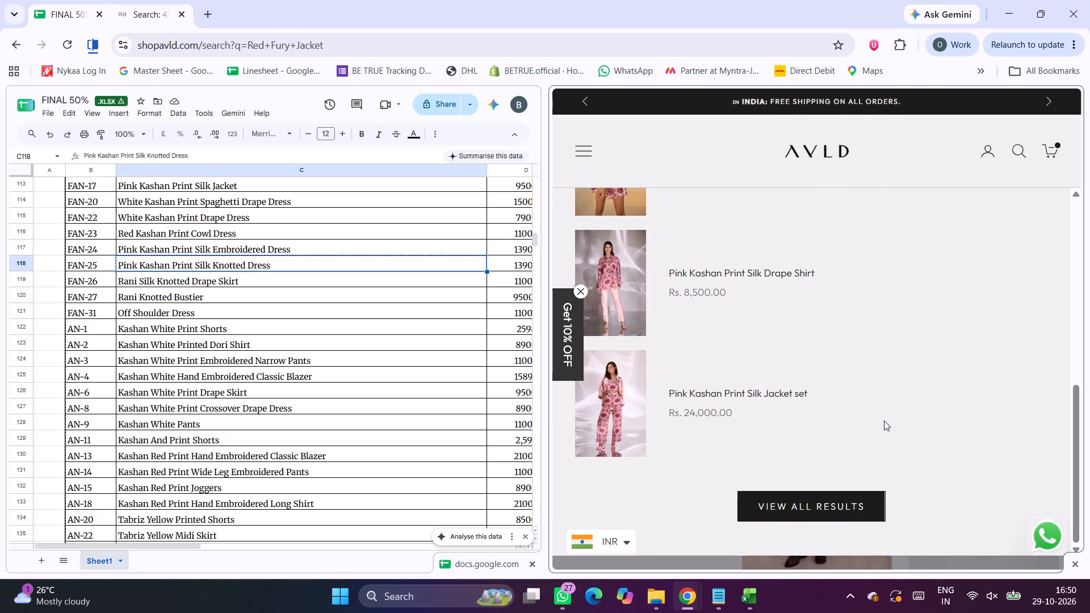
pyautogui.scroll(1, 884, 421)
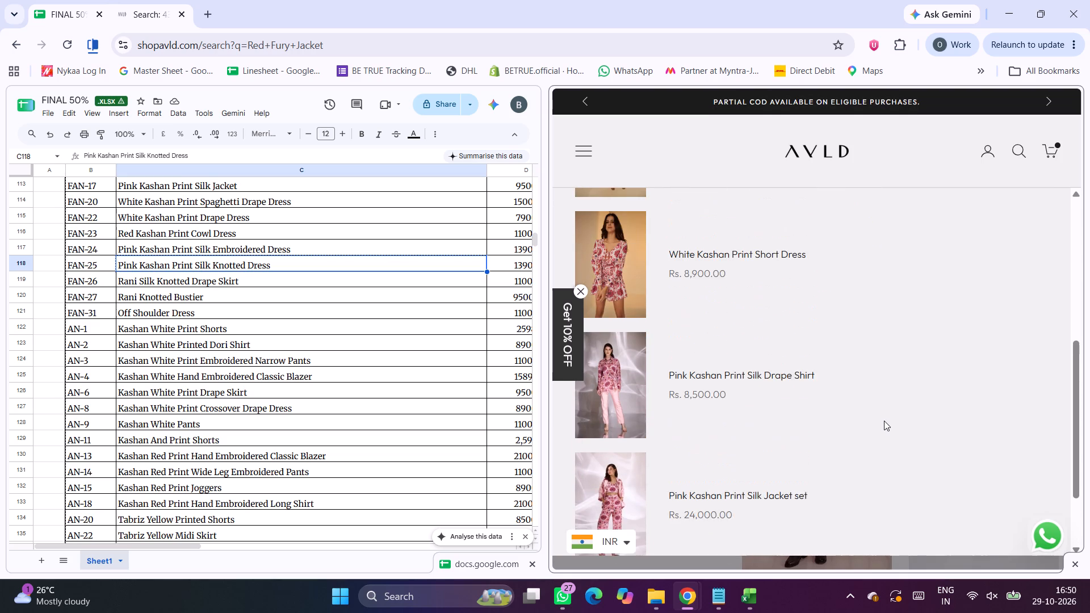
pyautogui.scroll(7, 884, 421)
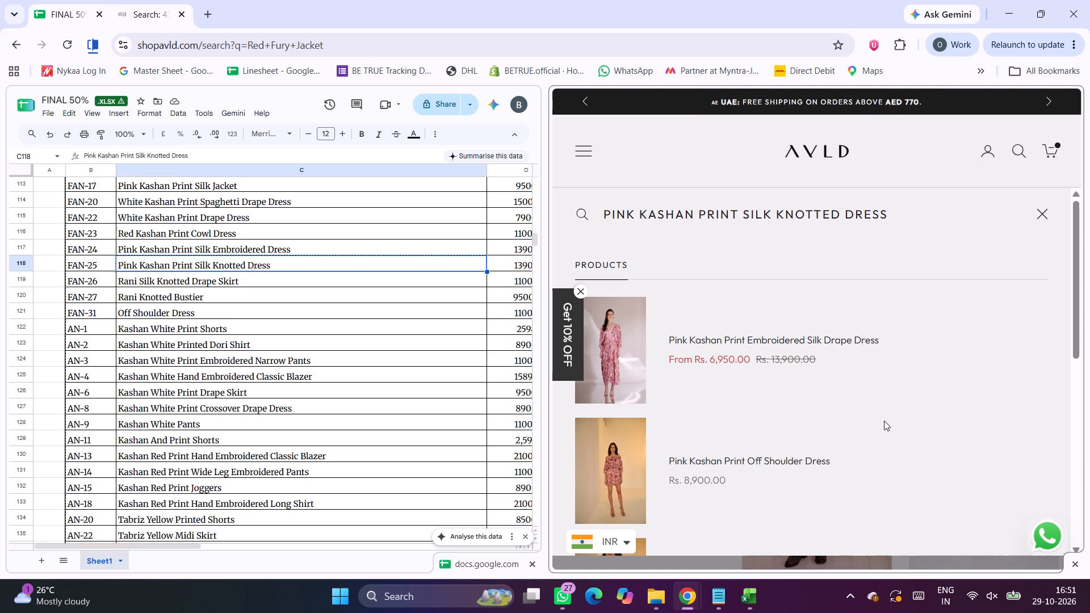
# Search the store for "Rani Silk Knotted Drape Skirt", the product name copied from the FAN-26 row of the sheet.
pyautogui.click(226, 278)
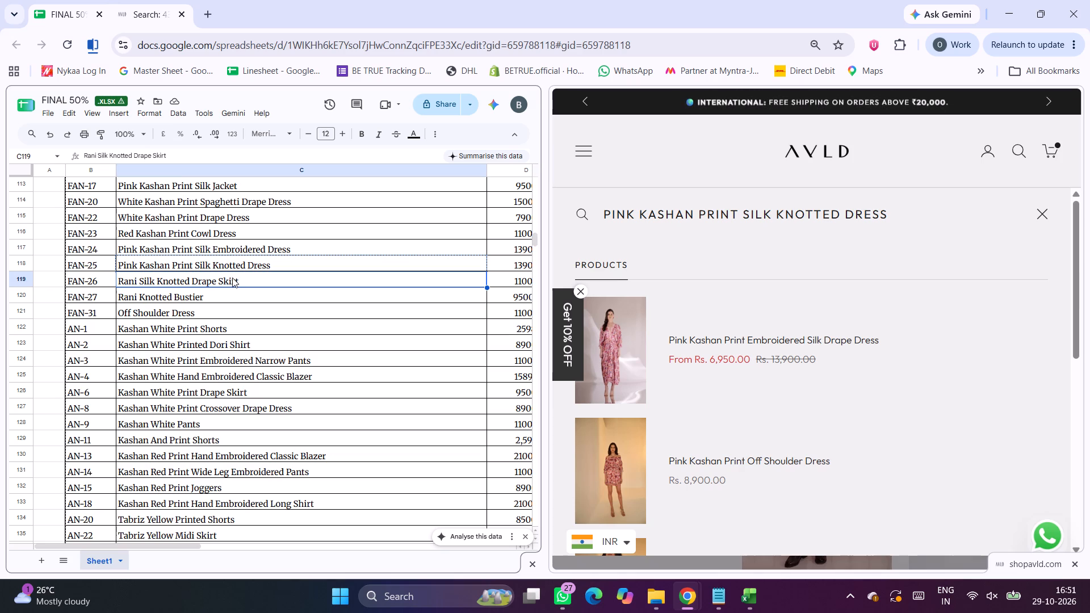
pyautogui.hotkey('ctrl', 'c')
pyautogui.tripleClick(654, 210)
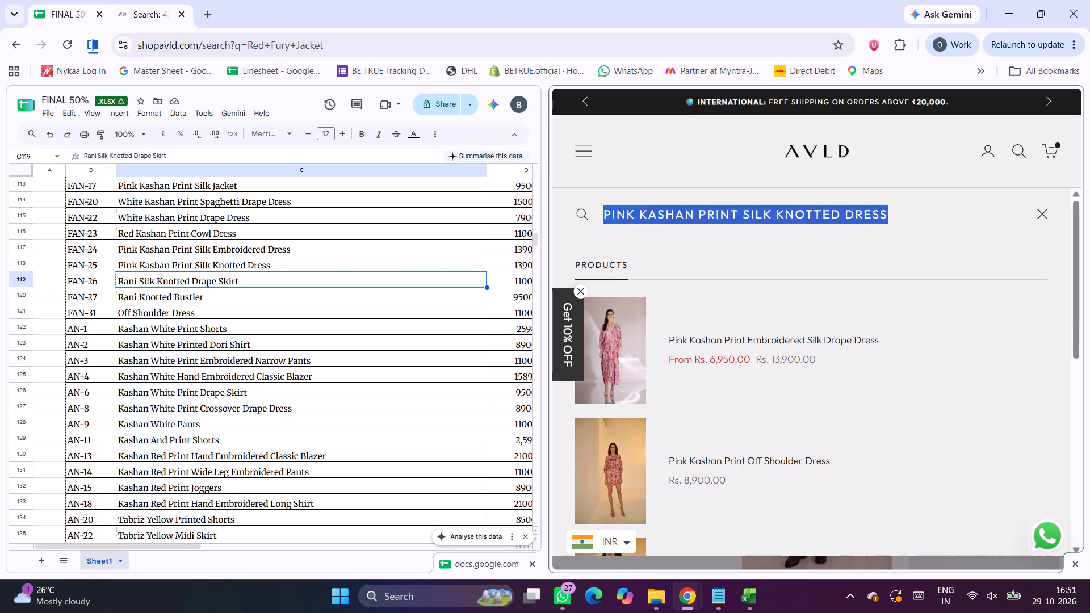
pyautogui.hotkey('ctrl', 'v')
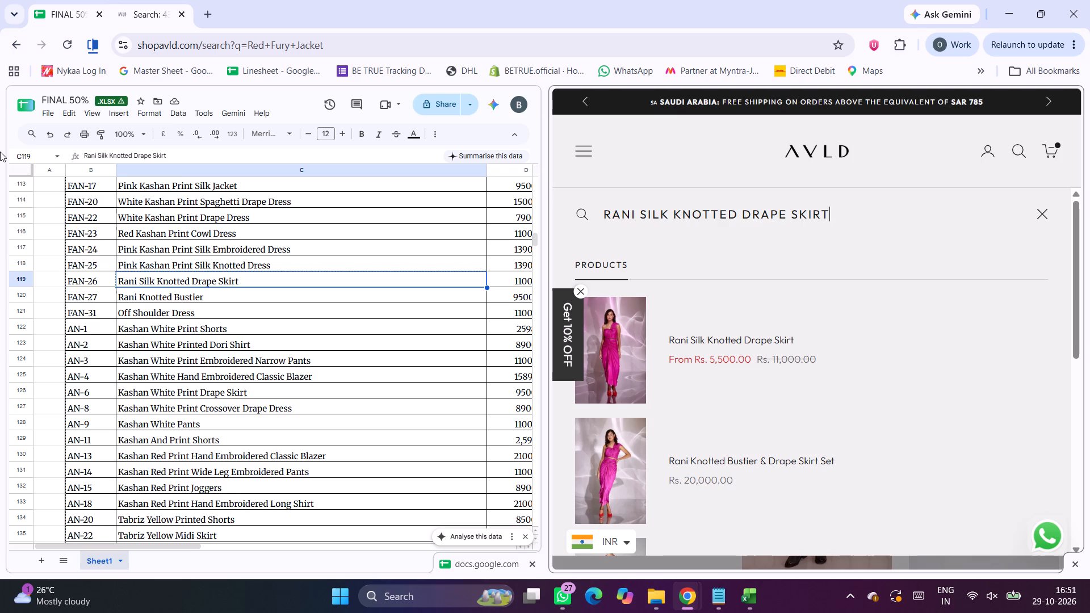
# Search the store for "Rani Knotted Bustier", copied from the FAN-27 row, and look through the suggested products and prices.
pyautogui.click(182, 296)
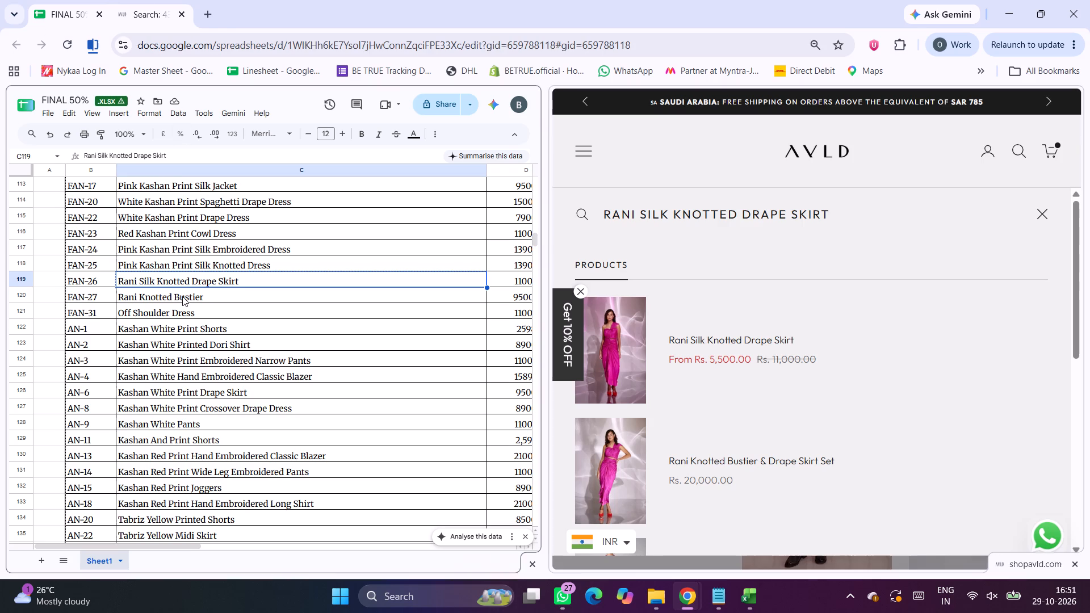
pyautogui.hotkey('ctrl', 'c')
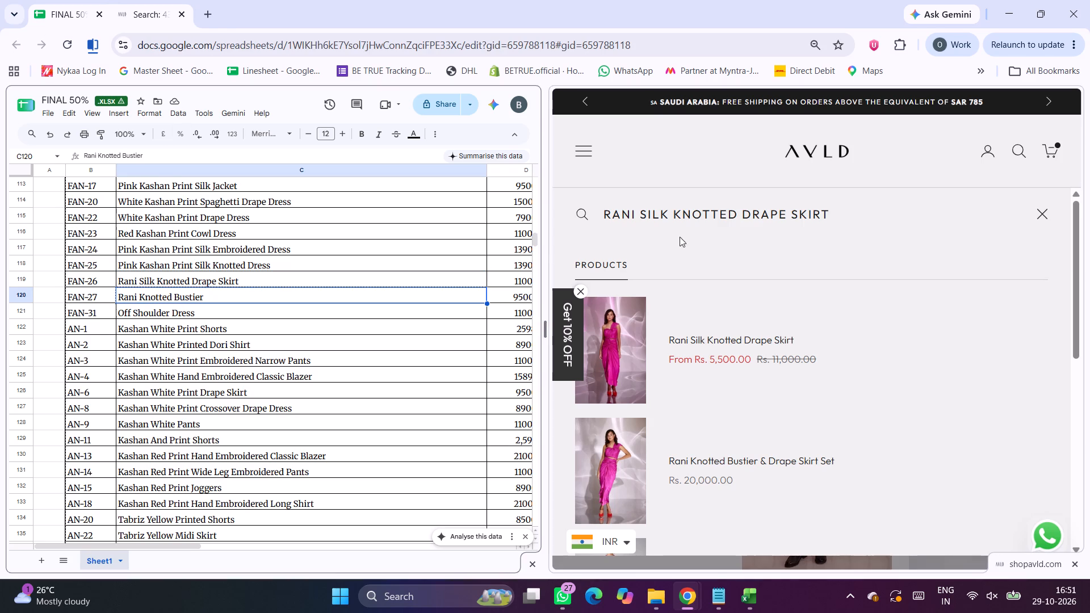
pyautogui.tripleClick(706, 214)
pyautogui.hotkey('ctrl', 'v')
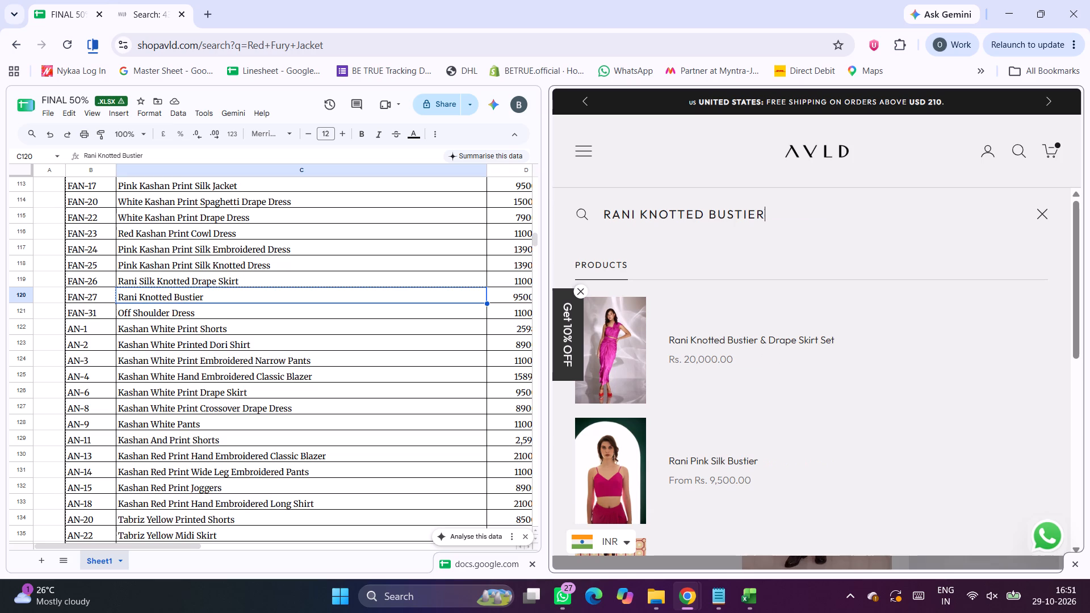
pyautogui.scroll(-9, 813, 450)
pyautogui.scroll(7, 813, 450)
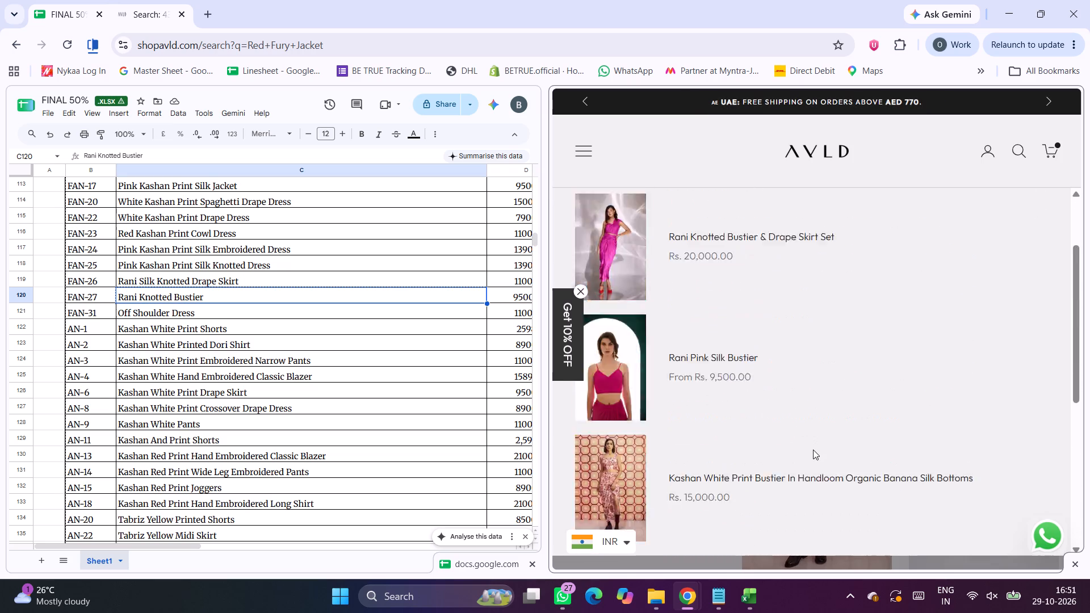
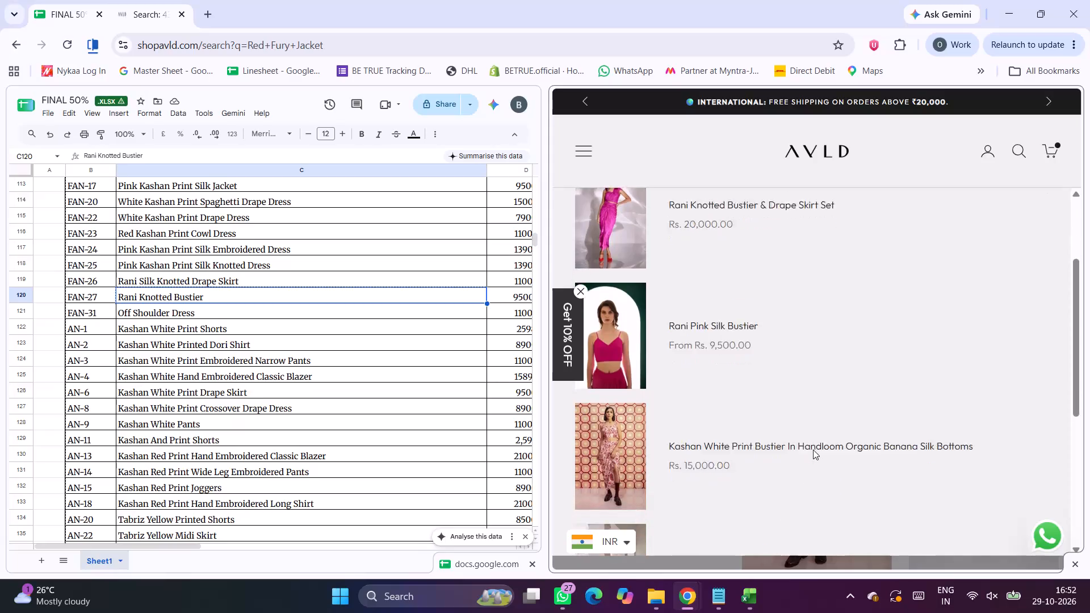
# Look through the remaining suggested products and prices for "Rani Knotted Bustier".
pyautogui.scroll(-2, 813, 450)
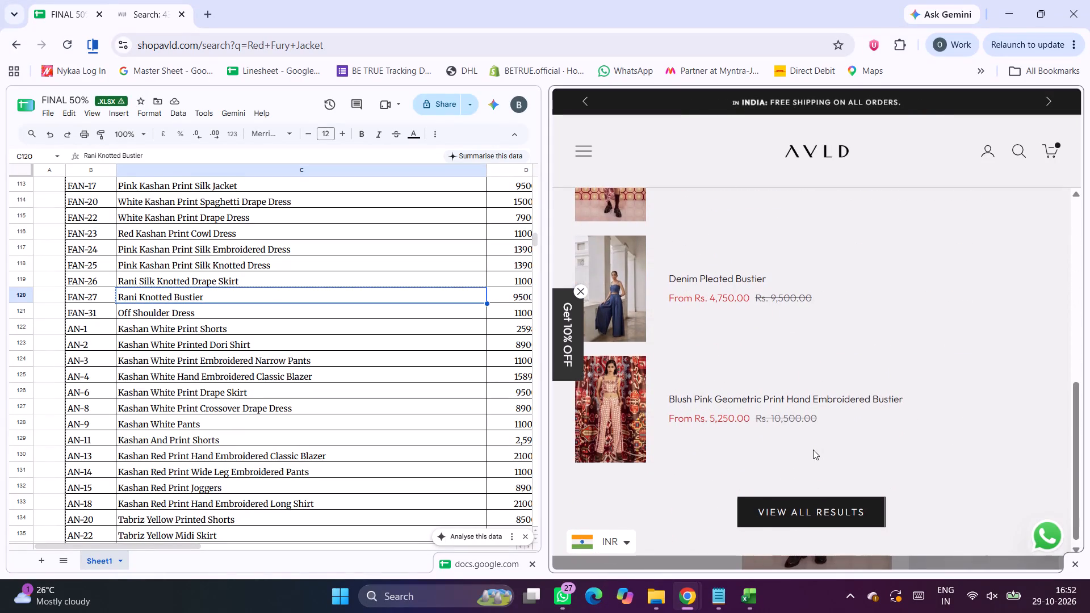
pyautogui.scroll(5, 813, 450)
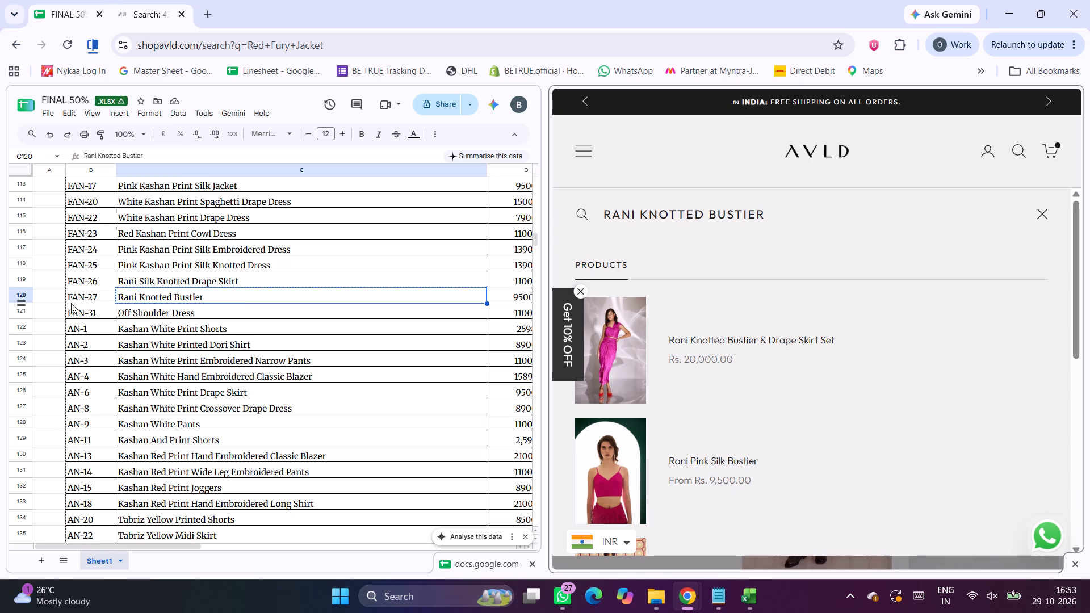
# Search the store for "Off Shoulder Dress", copied from the FAN-31 row, and look through the suggested products and prices.
pyautogui.click(178, 313)
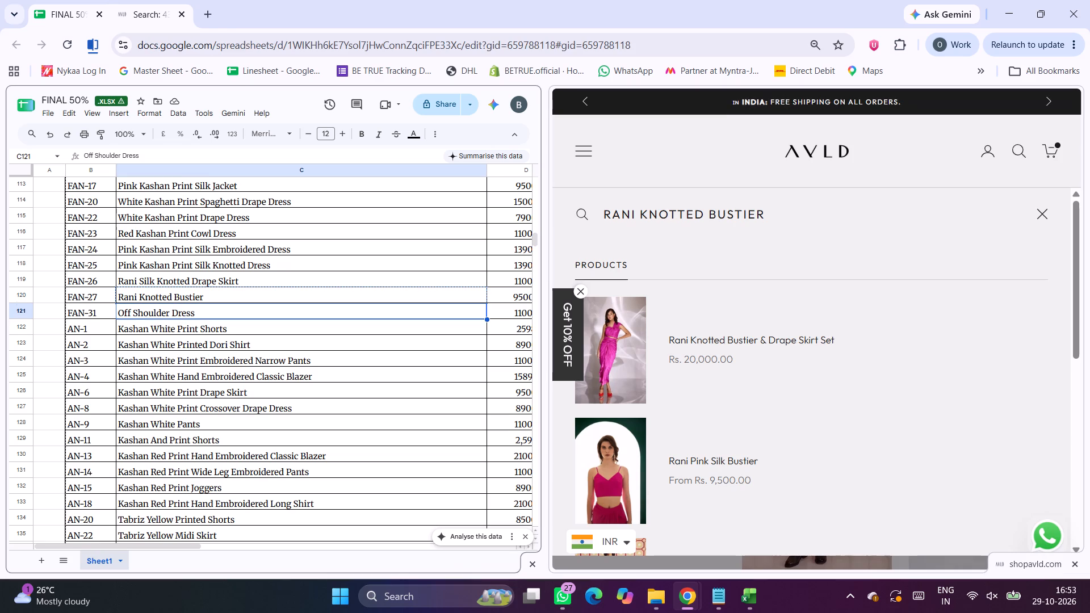
pyautogui.hotkey('ctrl', 'c')
pyautogui.tripleClick(716, 211)
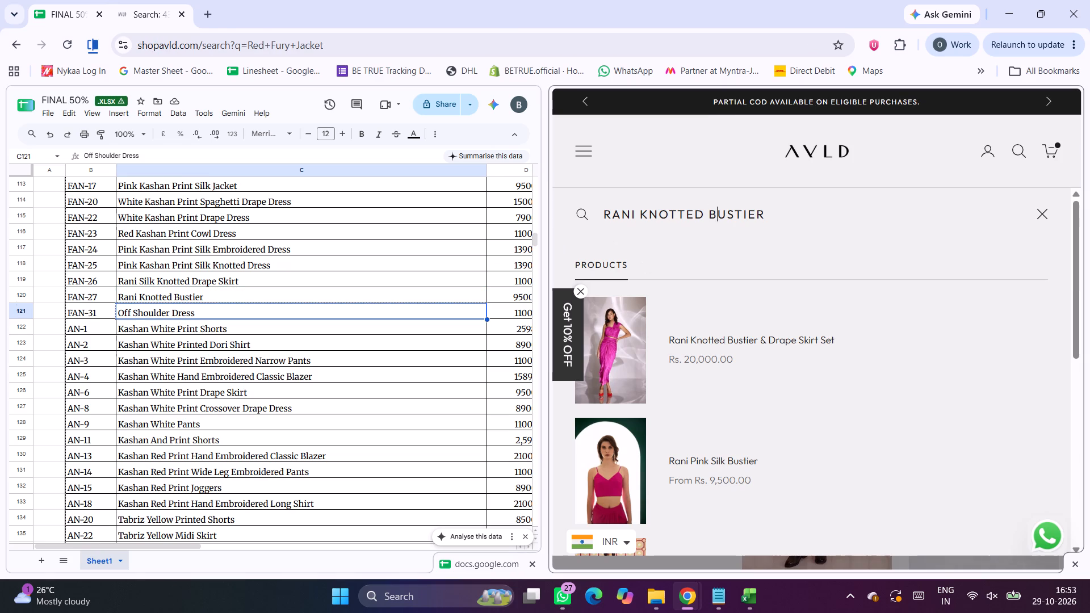
pyautogui.hotkey('ctrl', 'v')
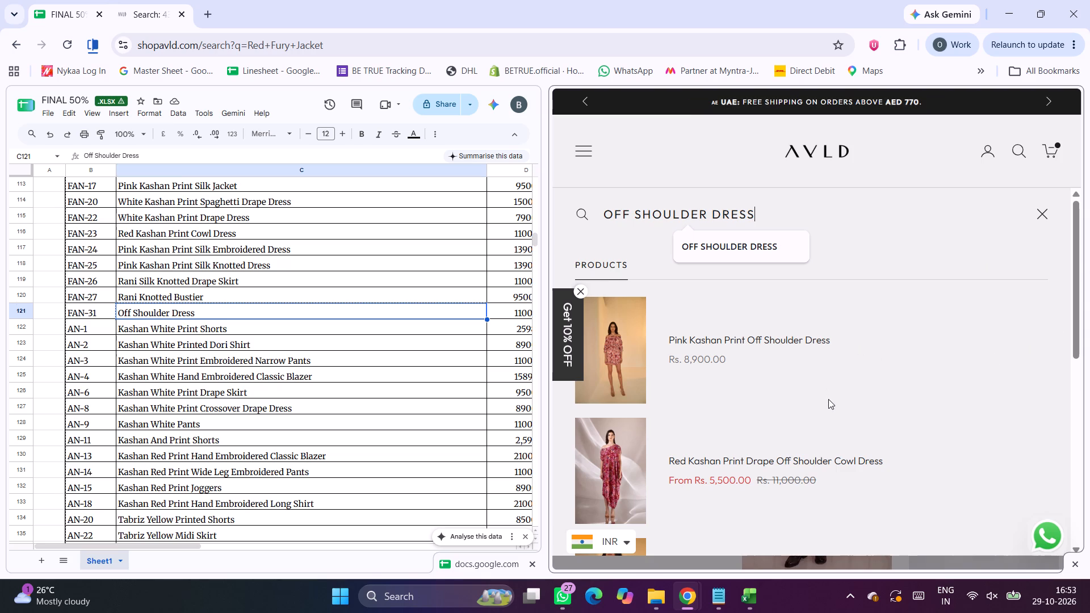
pyautogui.scroll(-6, 828, 399)
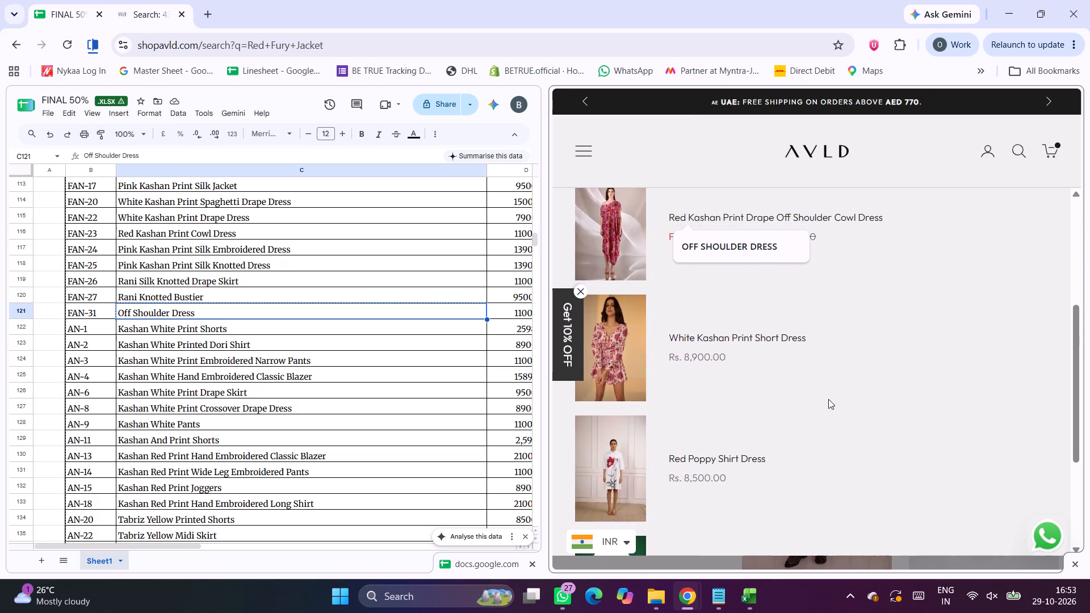
pyautogui.scroll(-3, 828, 399)
pyautogui.scroll(4, 828, 399)
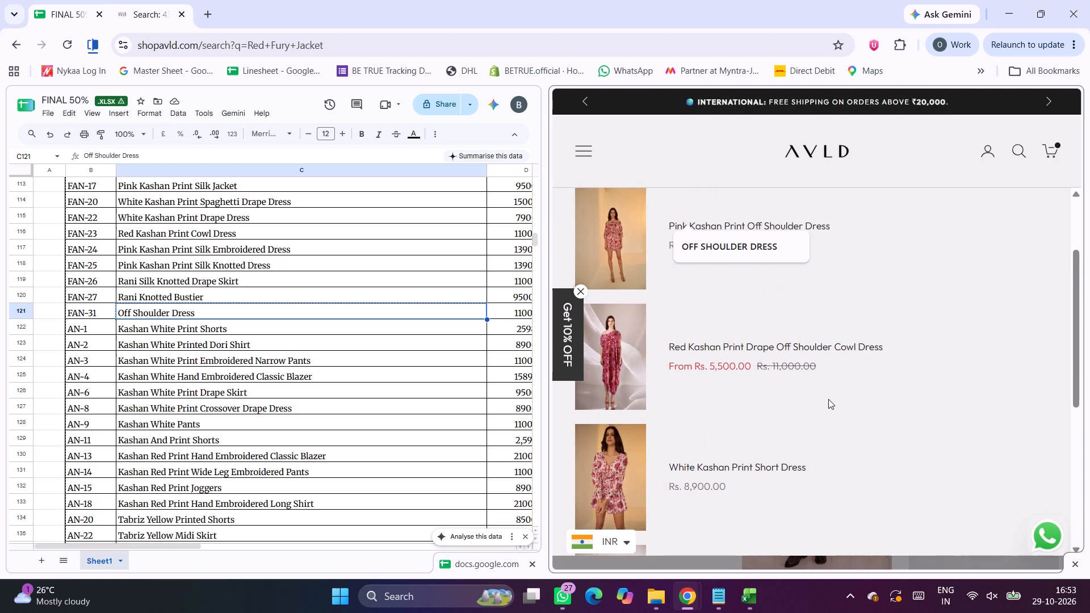
pyautogui.scroll(1, 828, 399)
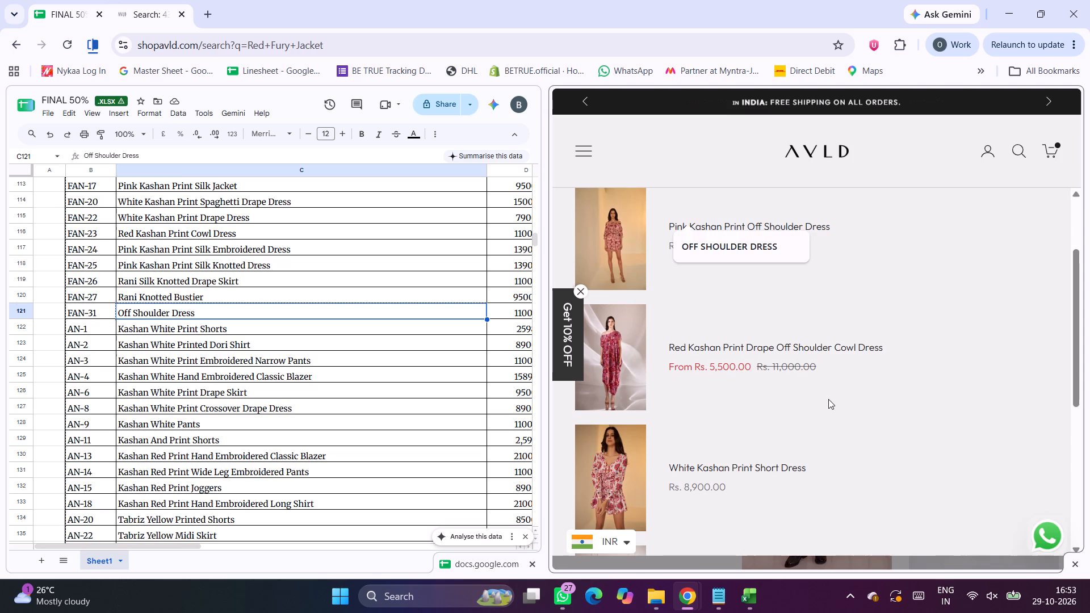
pyautogui.click(0, 175)
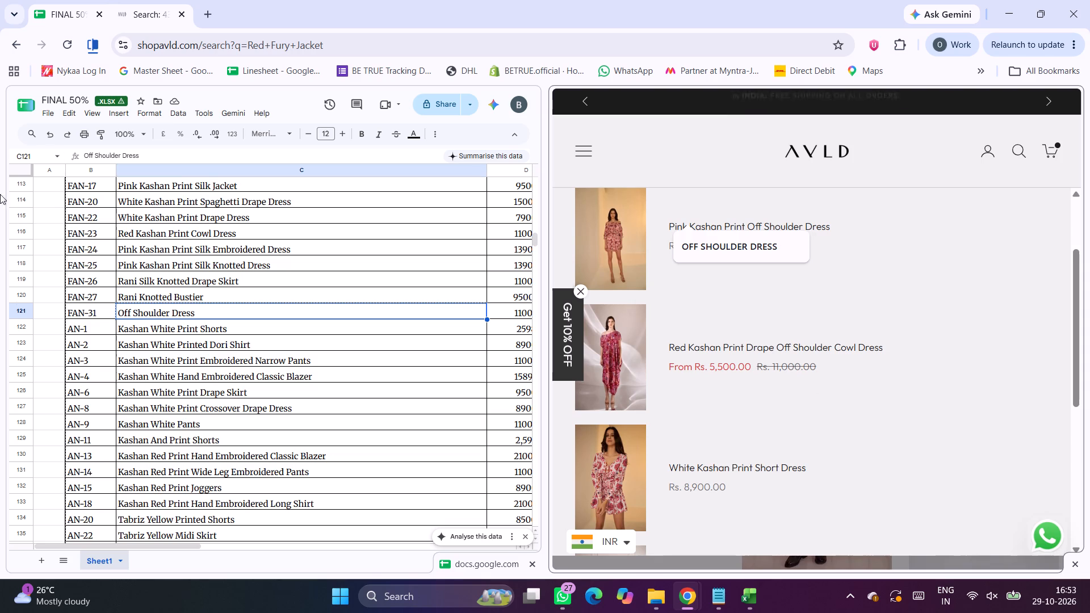
# Search the store for "Kashan White Print Shorts", the product name copied from the AN-1 row of the sheet.
pyautogui.click(160, 329)
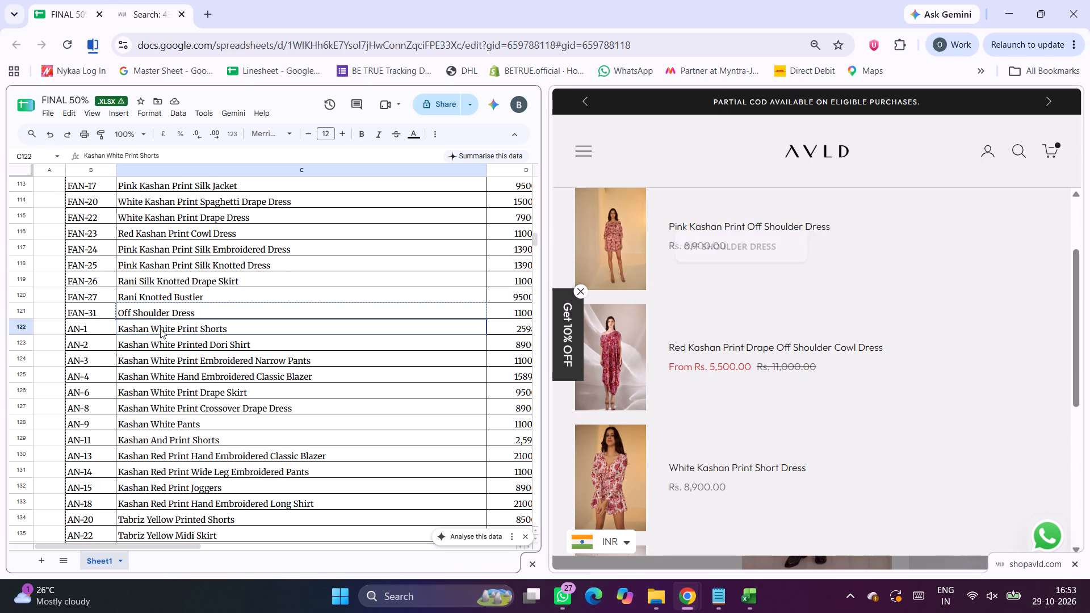
pyautogui.hotkey('ctrl', 'c')
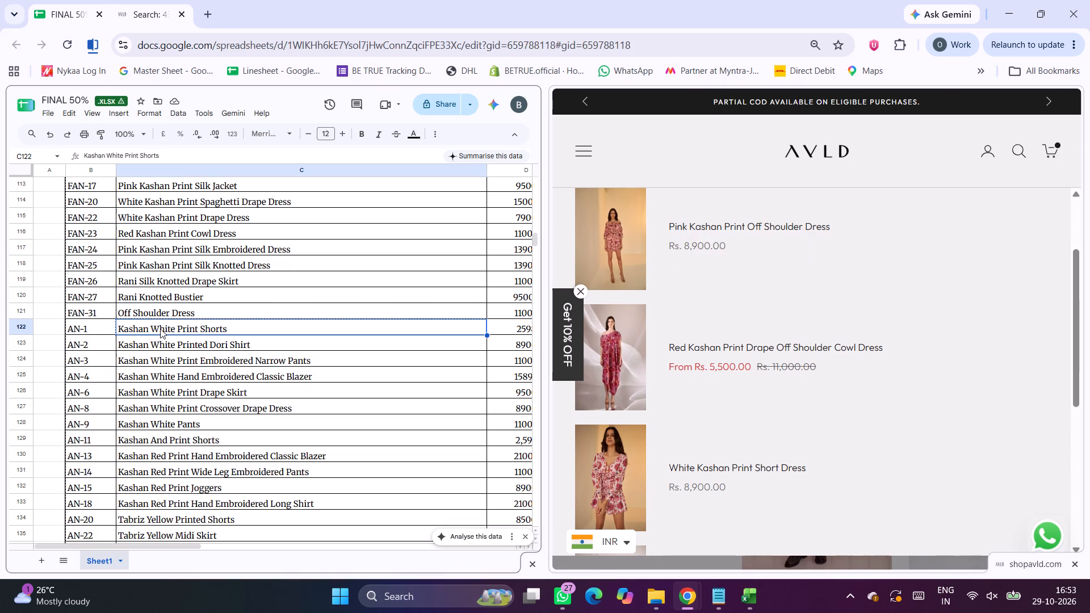
pyautogui.click(1025, 146)
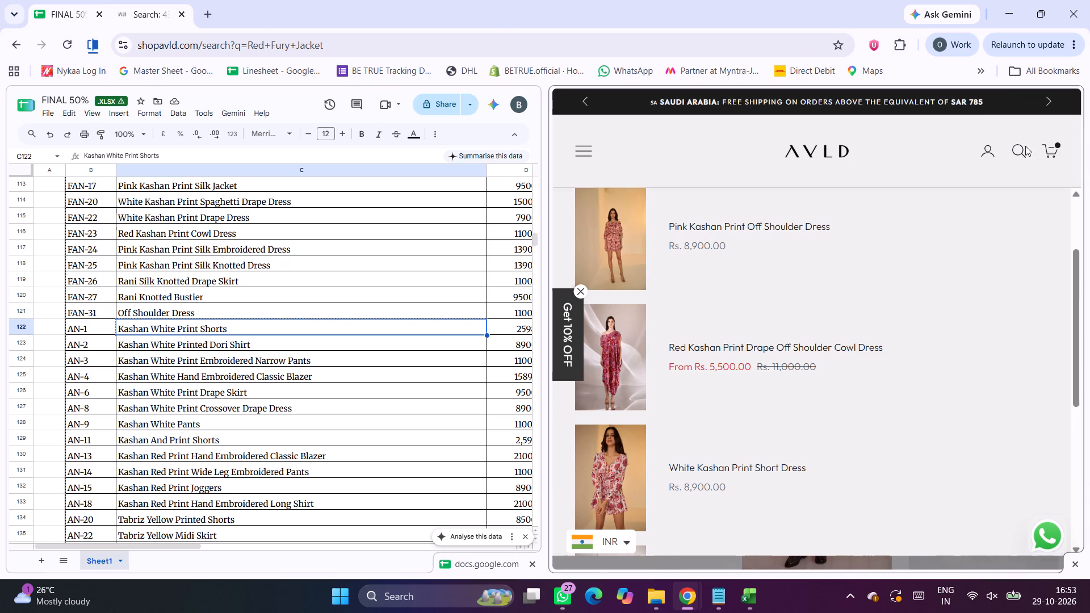
pyautogui.click(1011, 157)
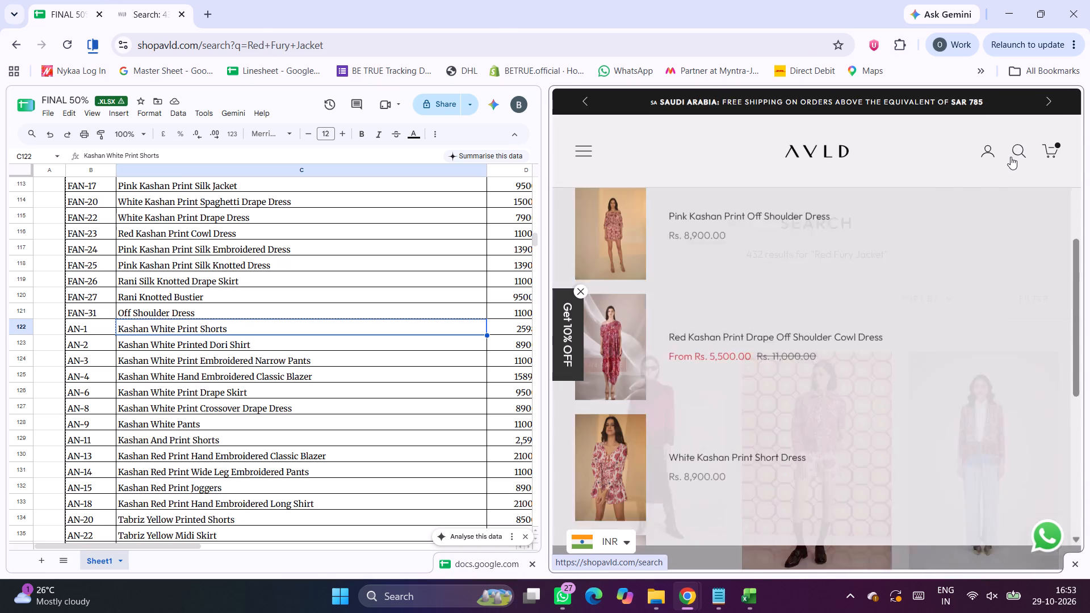
pyautogui.scroll(8, 815, 334)
pyautogui.hotkey('ctrl', 'v')
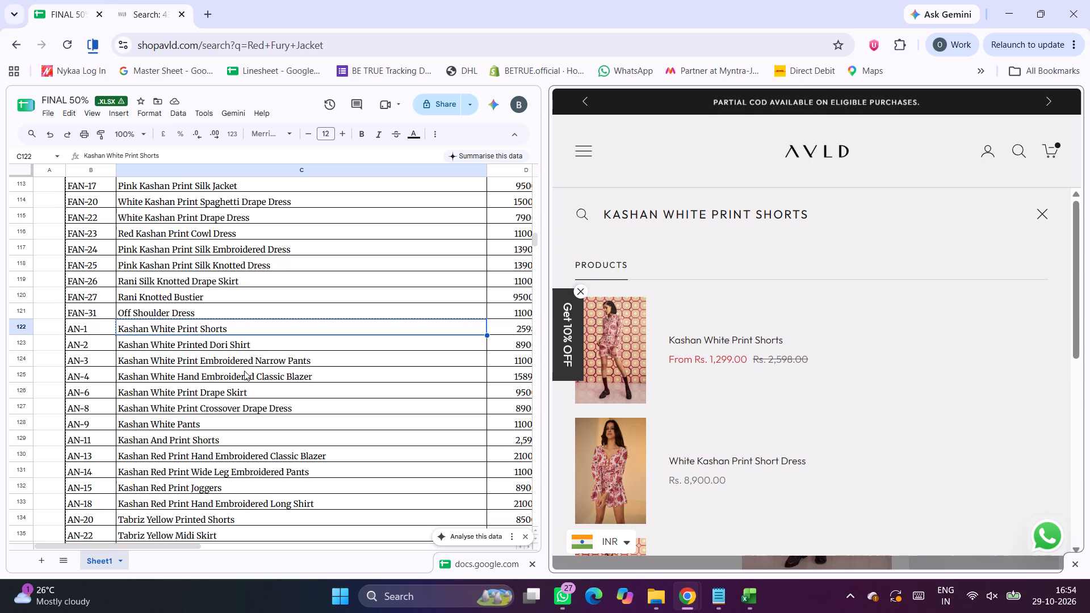
# Search the store for "Kashan White Printed Dori Shirt", the product name copied from the AN-2 row of the sheet.
pyautogui.click(246, 343)
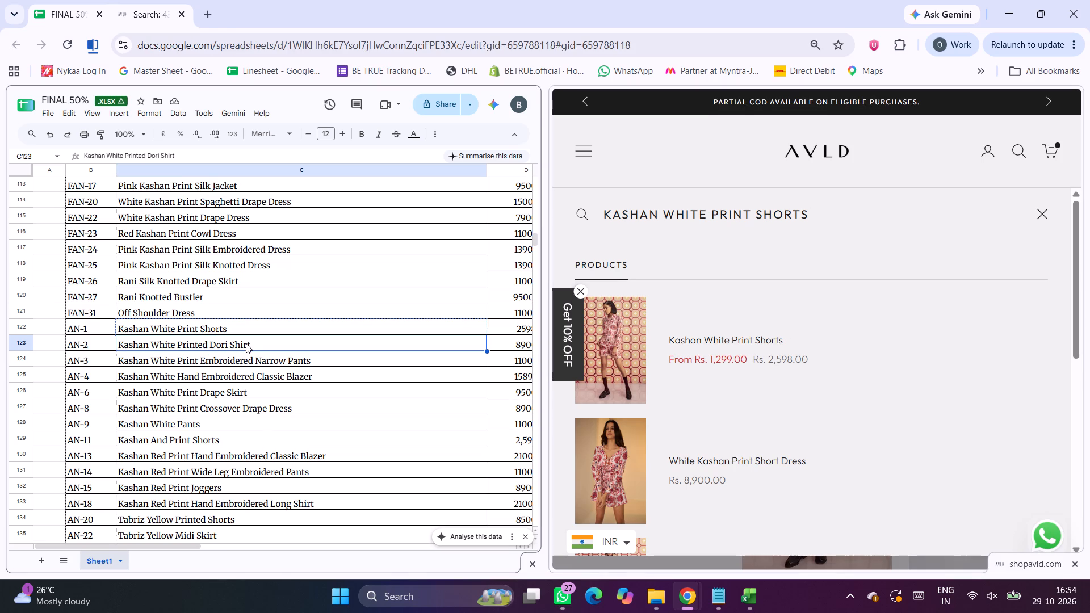
pyautogui.click(248, 342)
pyautogui.hotkey('ctrl', 'c')
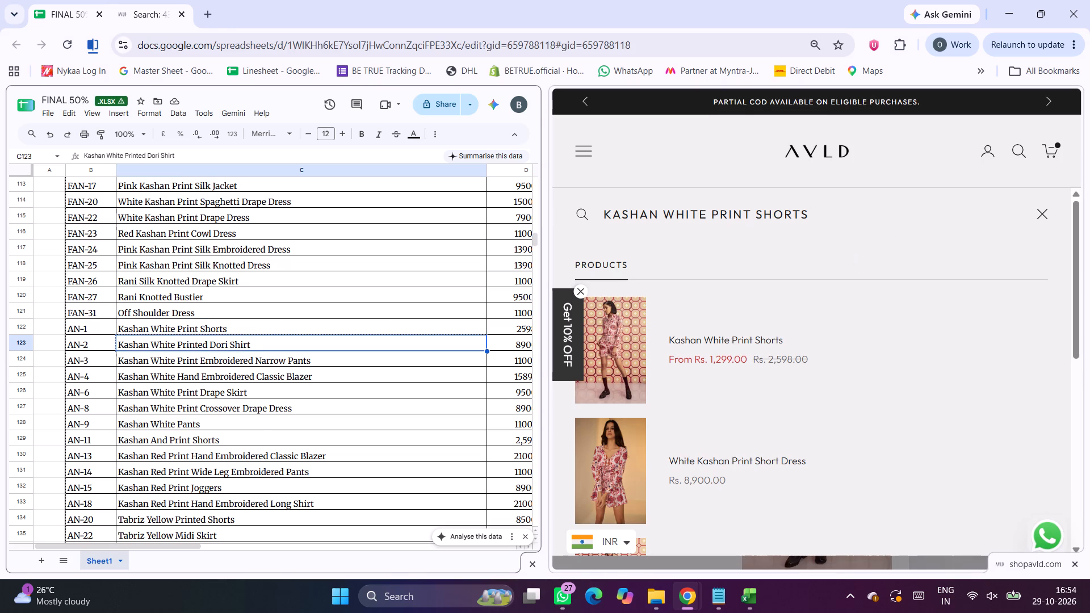
pyautogui.tripleClick(689, 212)
pyautogui.hotkey('ctrl', 'v')
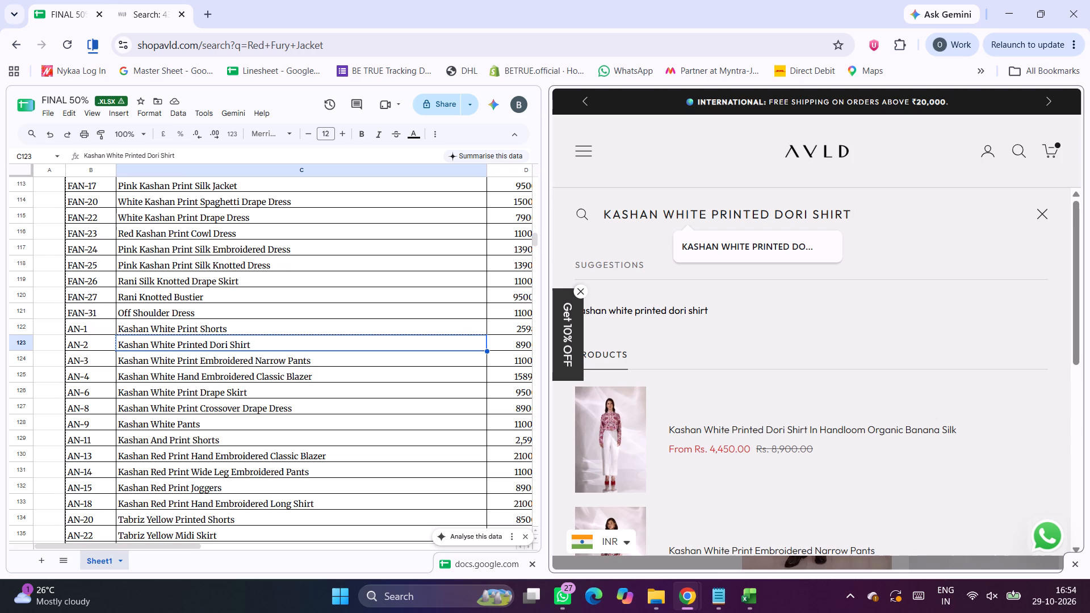
# Search the store for "Kashan White Print Embroidered Narrow Pants", the product name copied from the AN-3 row of the sheet.
pyautogui.click(275, 362)
pyautogui.hotkey('ctrl', 'c')
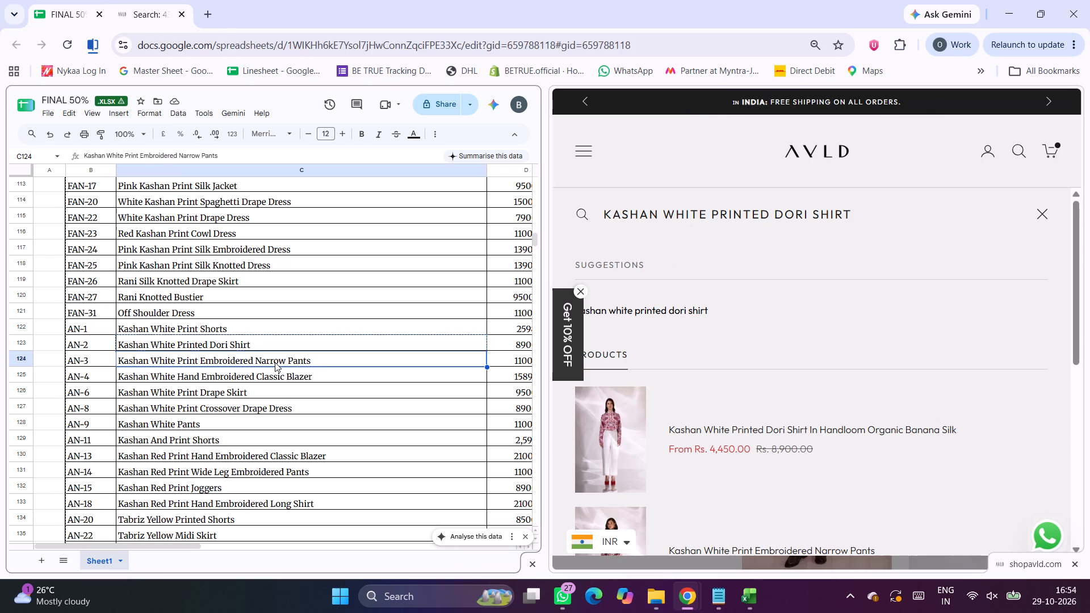
pyautogui.tripleClick(695, 220)
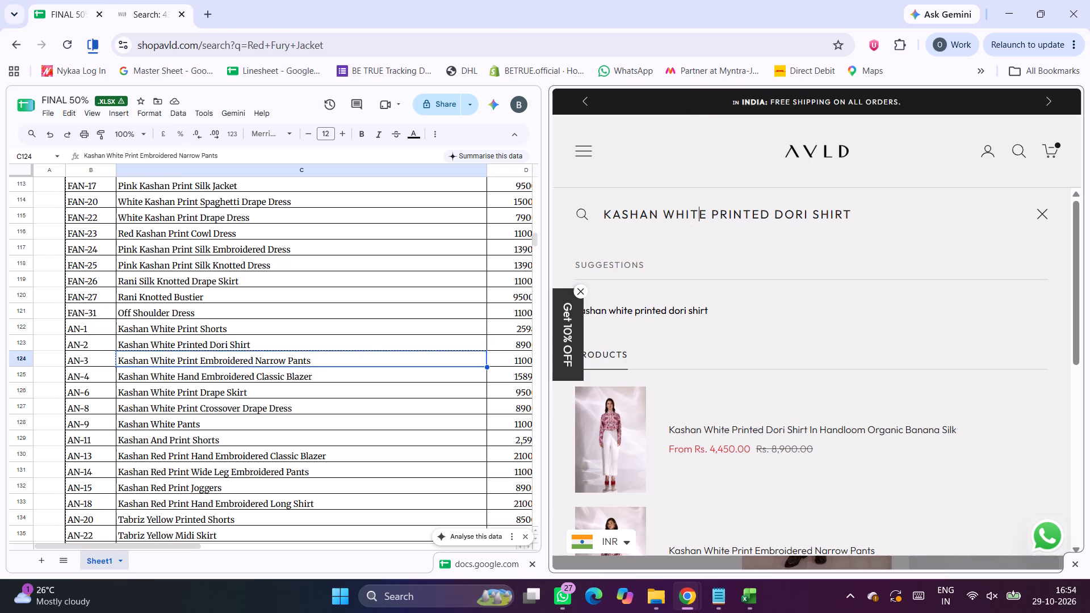
pyautogui.click(695, 220)
pyautogui.hotkey('ctrl', 'v')
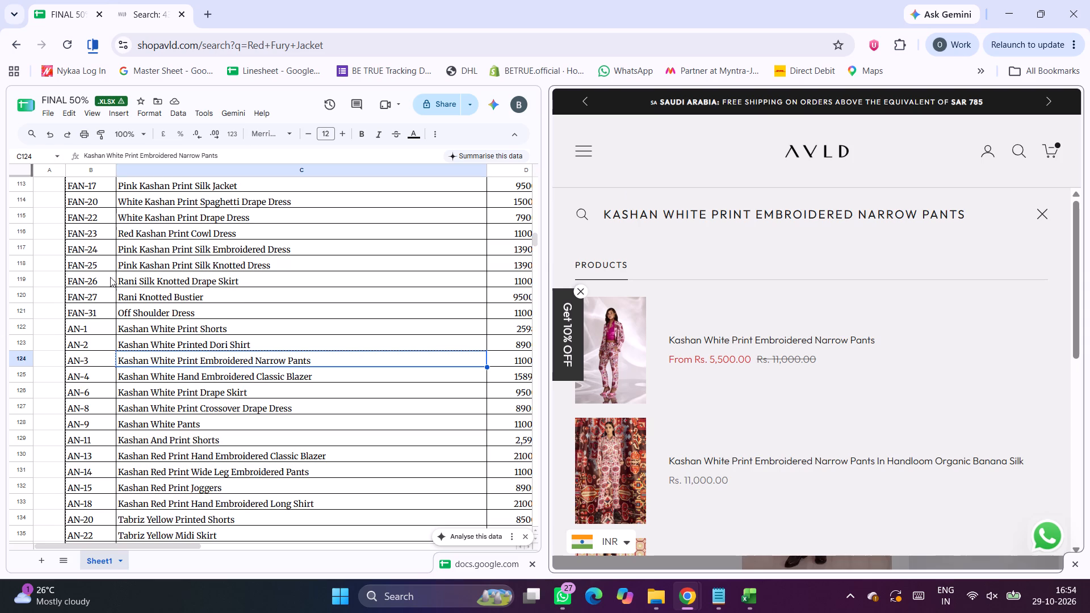
# Search the store for "Kashan White Hand Embroidered Classic Blazer", copied from the AN-4 row, and look through the suggested products and prices.
pyautogui.click(354, 377)
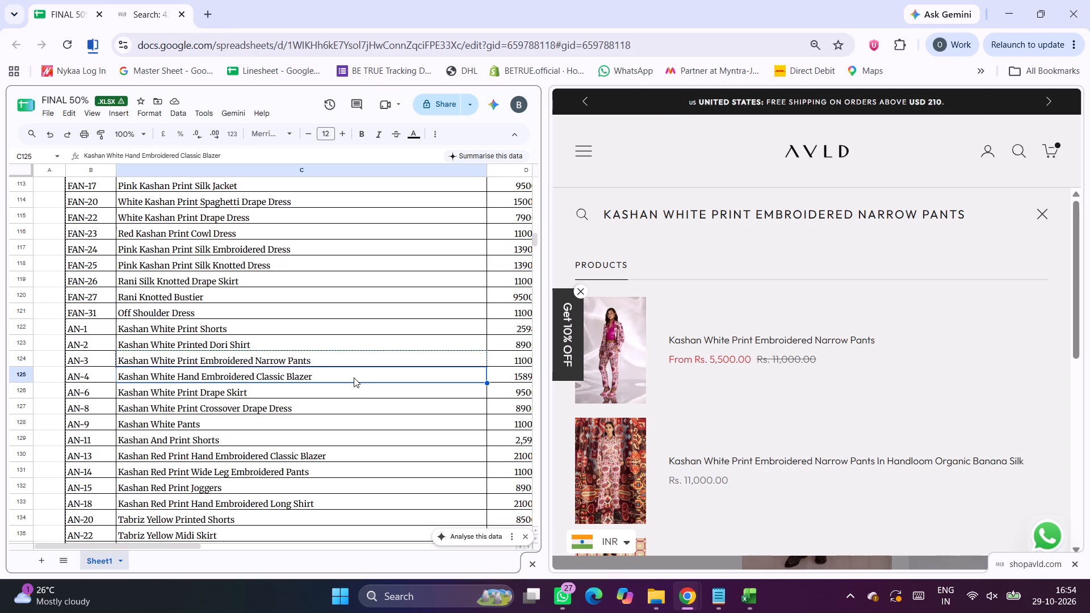
pyautogui.hotkey('ctrl', 'c')
pyautogui.tripleClick(792, 212)
pyautogui.hotkey('ctrl', 'v')
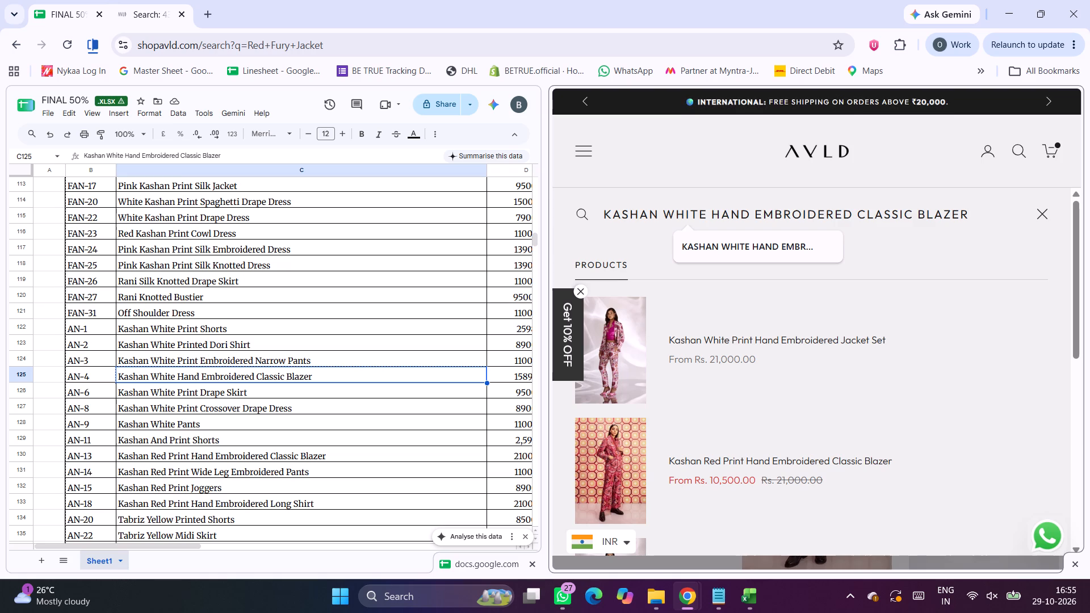
pyautogui.scroll(-4, 882, 415)
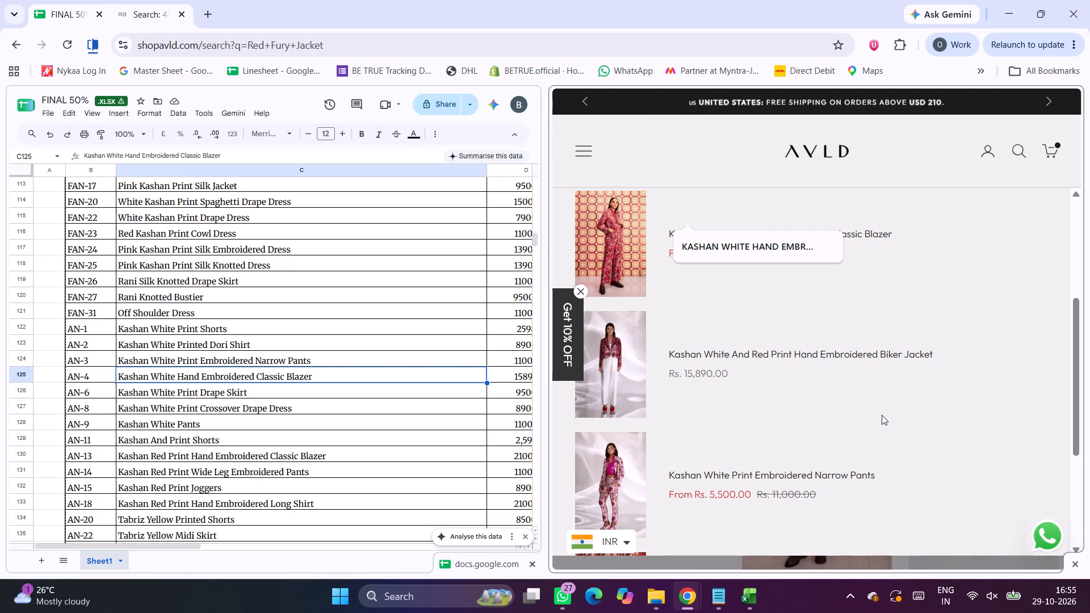
pyautogui.scroll(9, 882, 415)
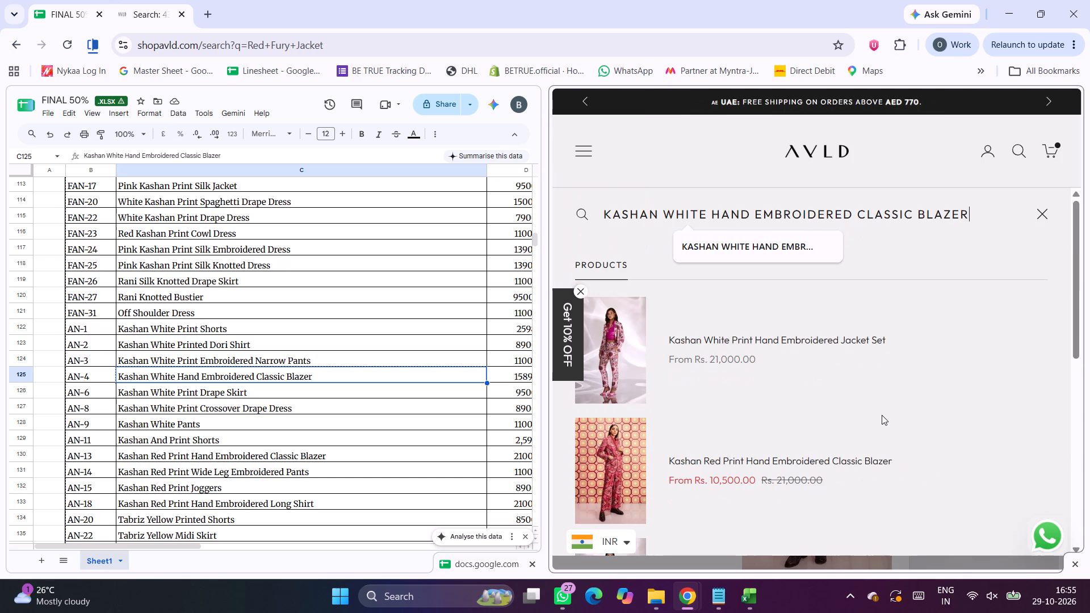
# Search the store for "Kashan White Print Drape Skirt", copied from the AN-6 row, and look through the suggested products and prices.
pyautogui.scroll(-7, 397, 469)
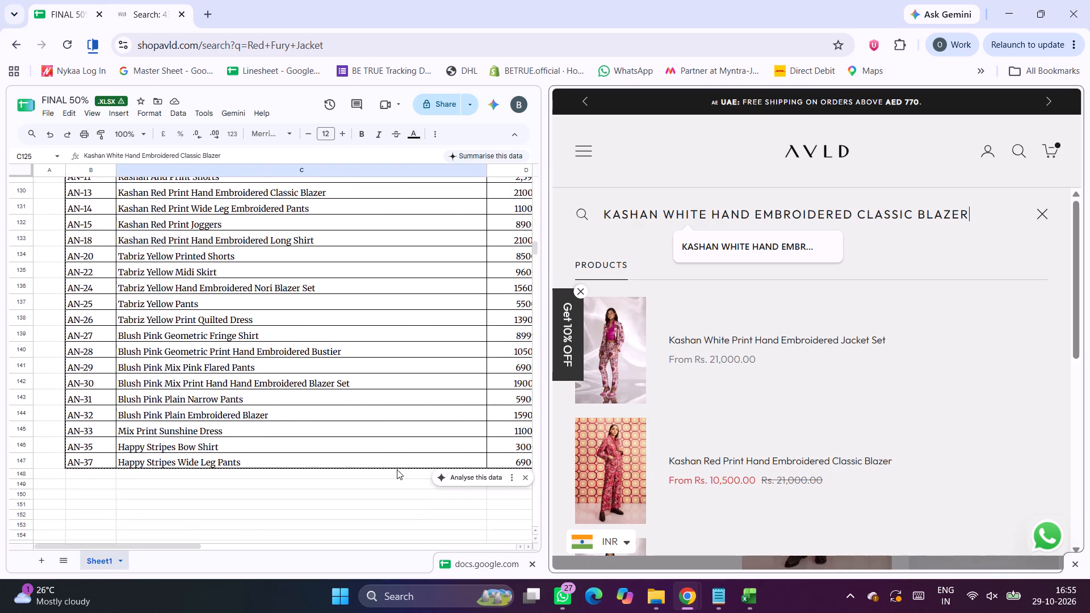
pyautogui.scroll(1, 397, 469)
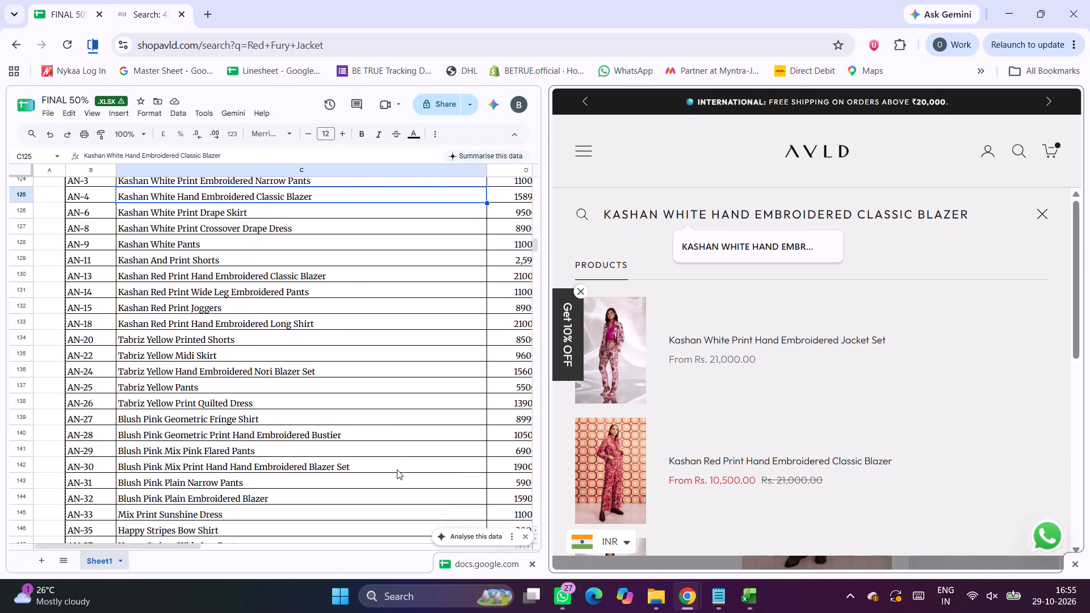
pyautogui.click(284, 213)
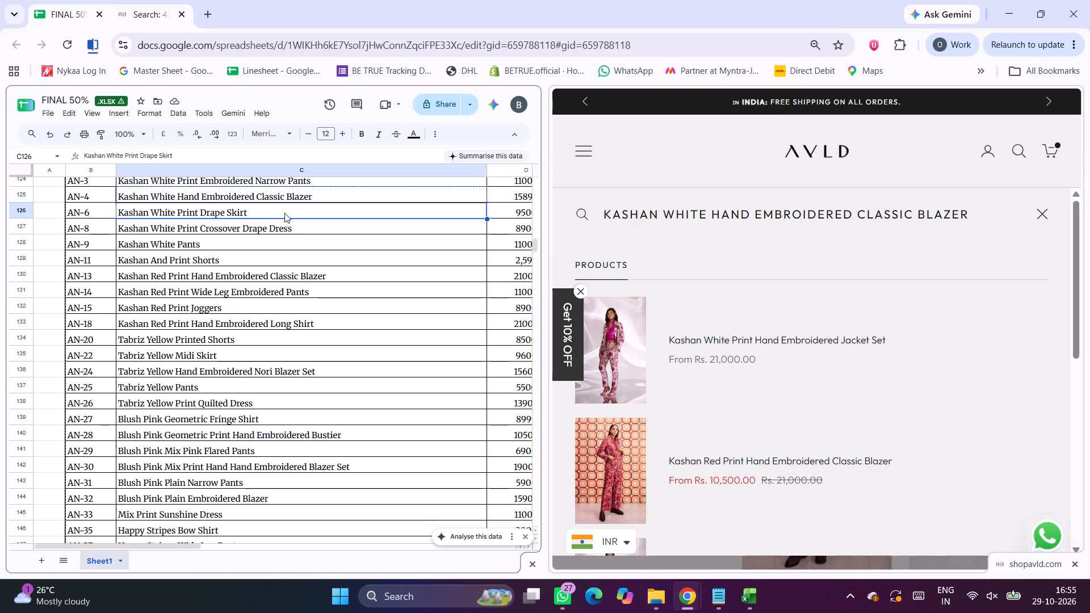
pyautogui.hotkey('ctrl', 'c')
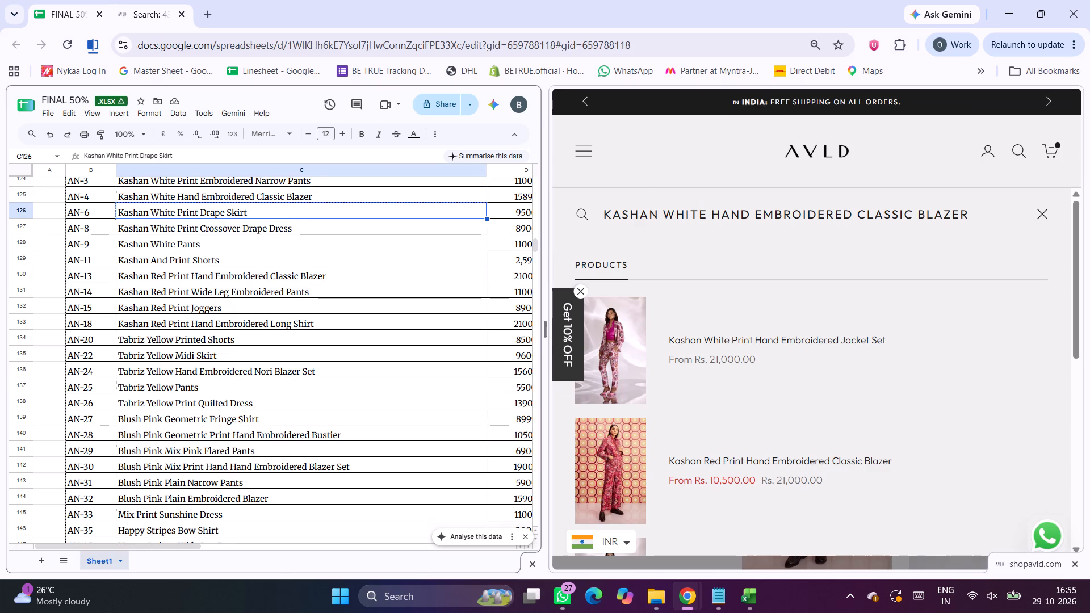
pyautogui.tripleClick(716, 213)
pyautogui.hotkey('ctrl', 'v')
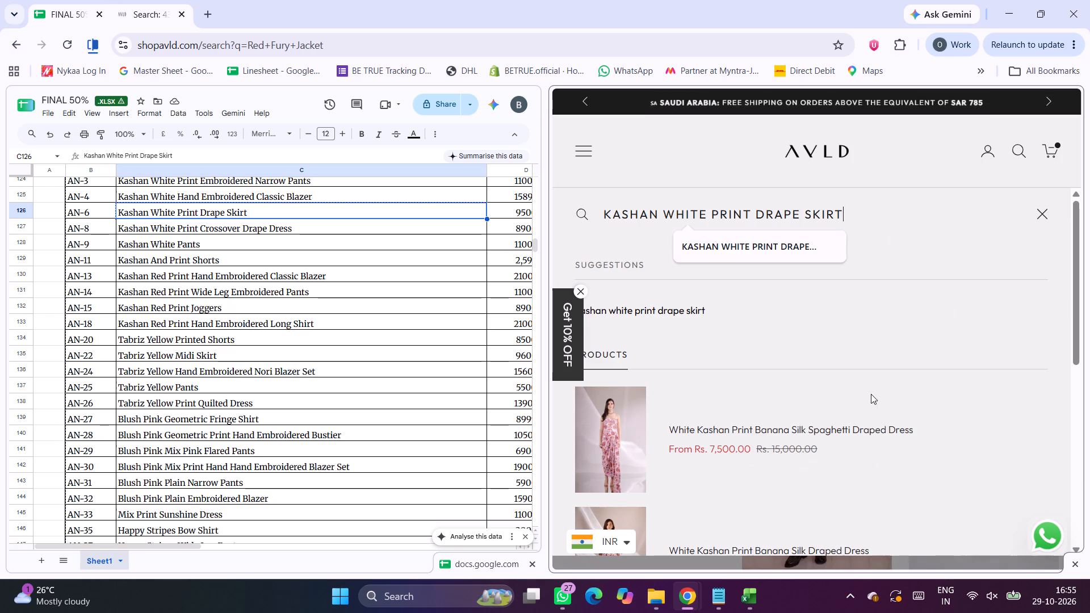
pyautogui.scroll(-4, 871, 394)
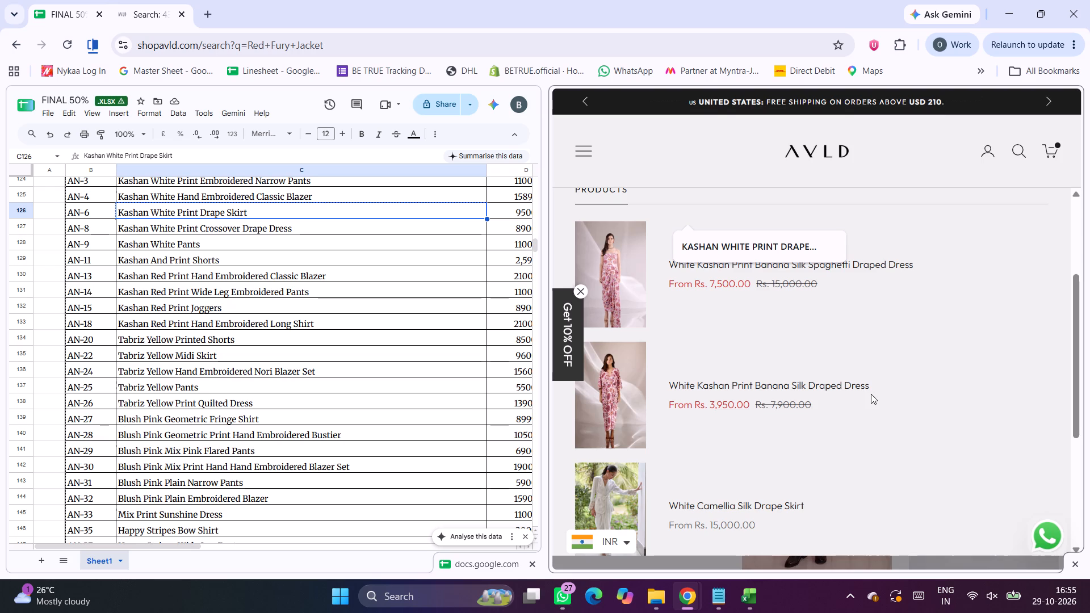
pyautogui.click(929, 394)
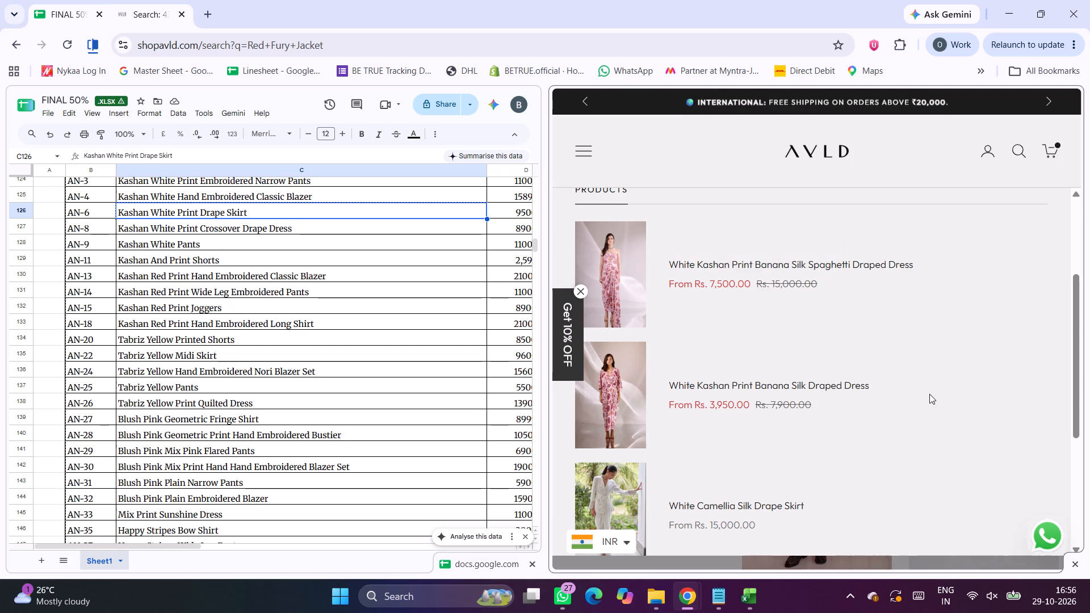
pyautogui.scroll(2, 929, 394)
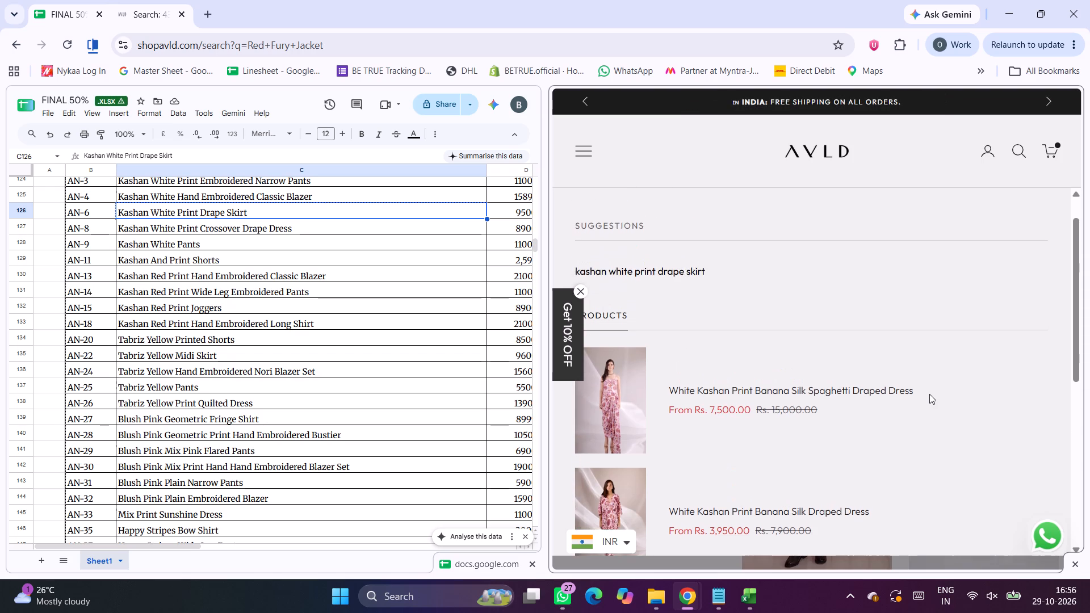
pyautogui.scroll(-5, 929, 394)
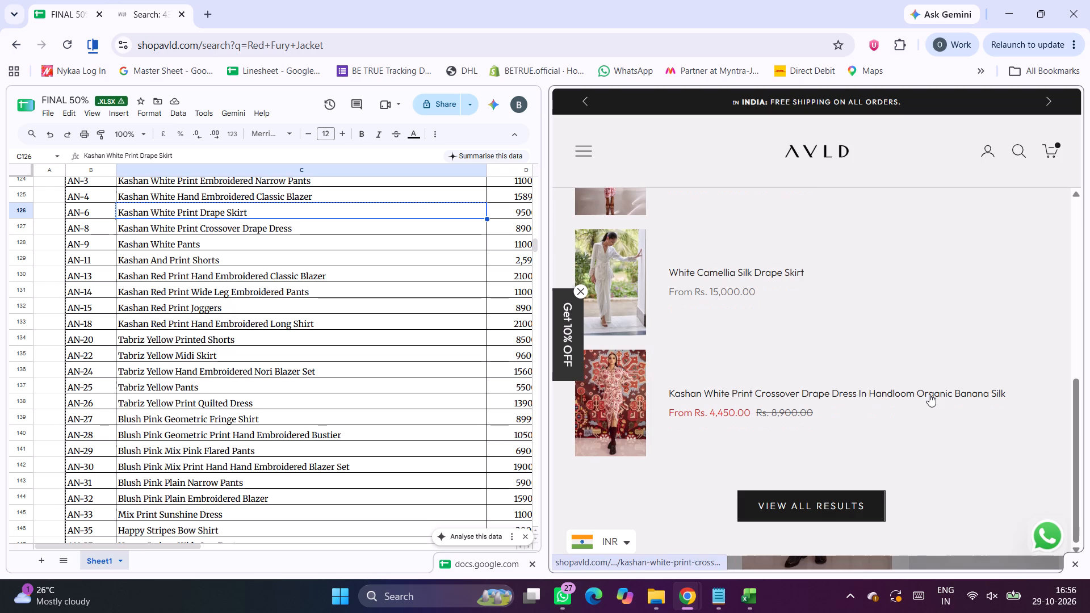
# Open the full results for "Kashan White Print Drape Skirt" and look through the listed products and prices for a match.
pyautogui.click(806, 501)
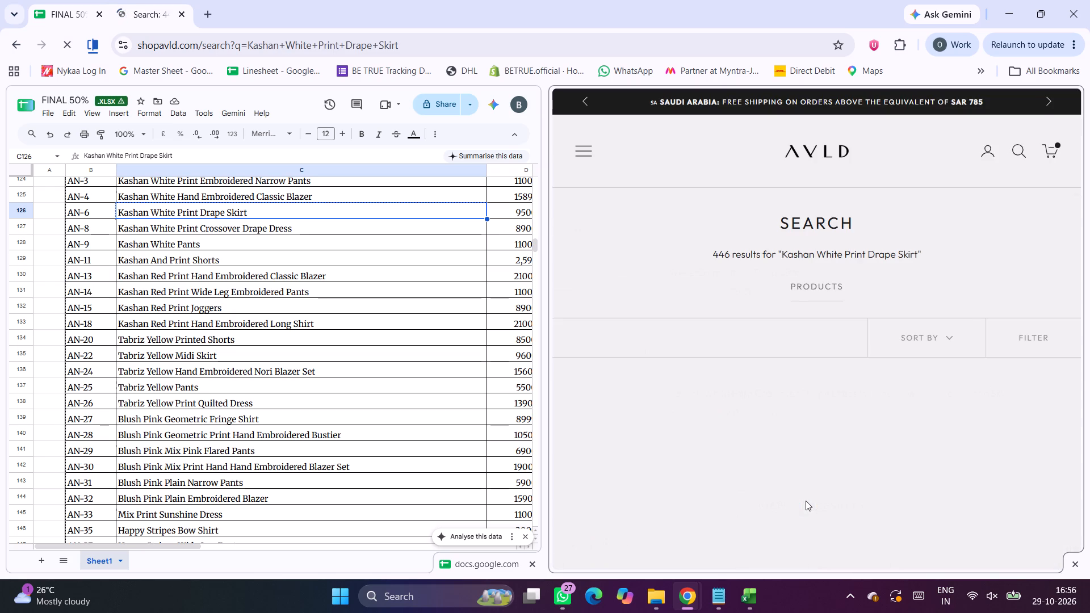
pyautogui.scroll(-3, 808, 465)
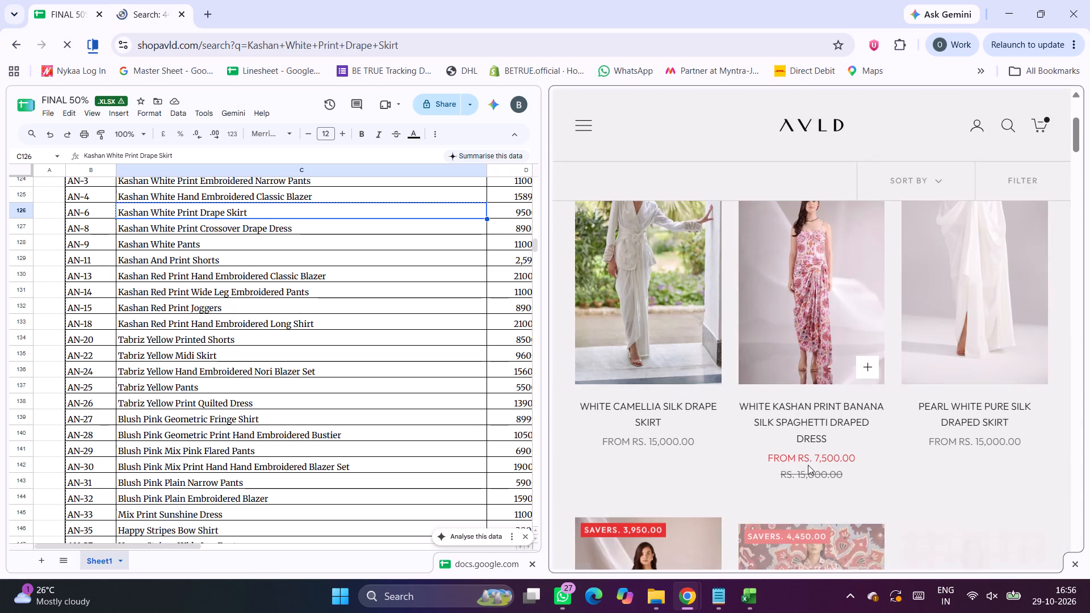
pyautogui.scroll(-2, 808, 465)
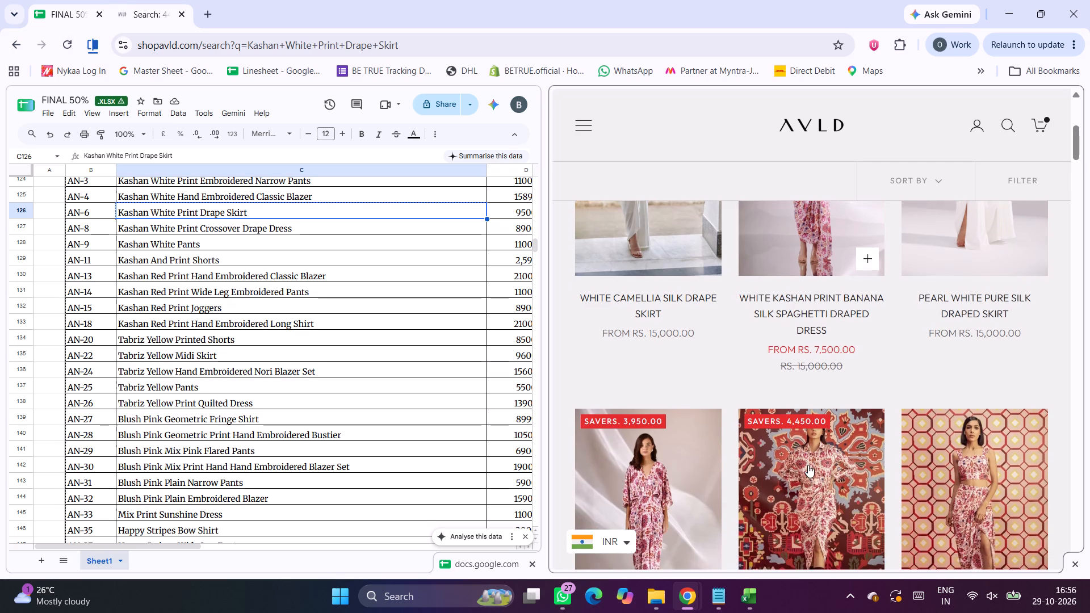
pyautogui.scroll(-3, 808, 465)
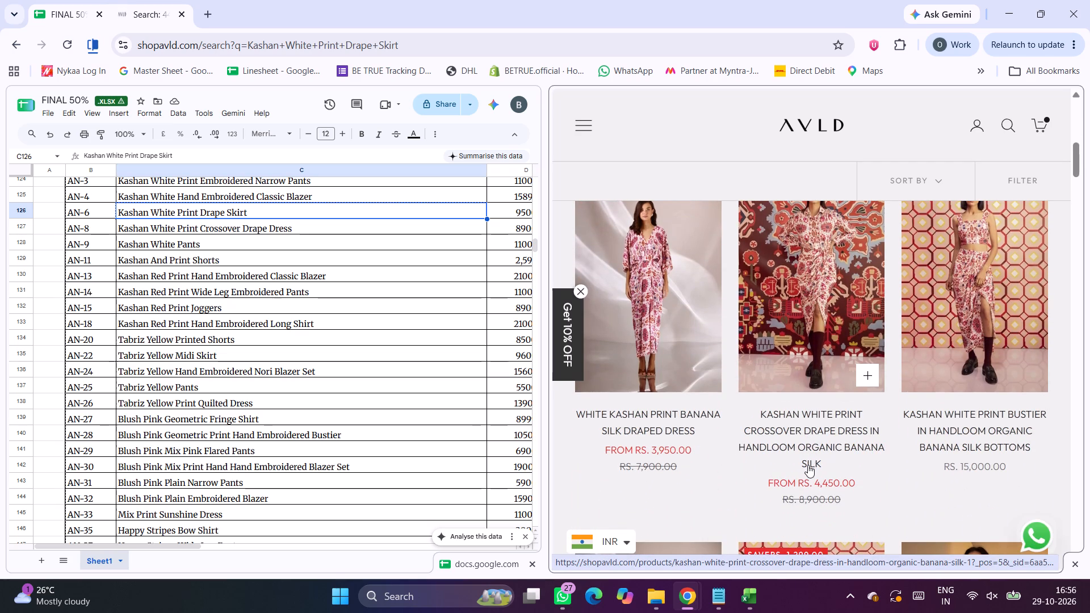
pyautogui.scroll(-5, 808, 465)
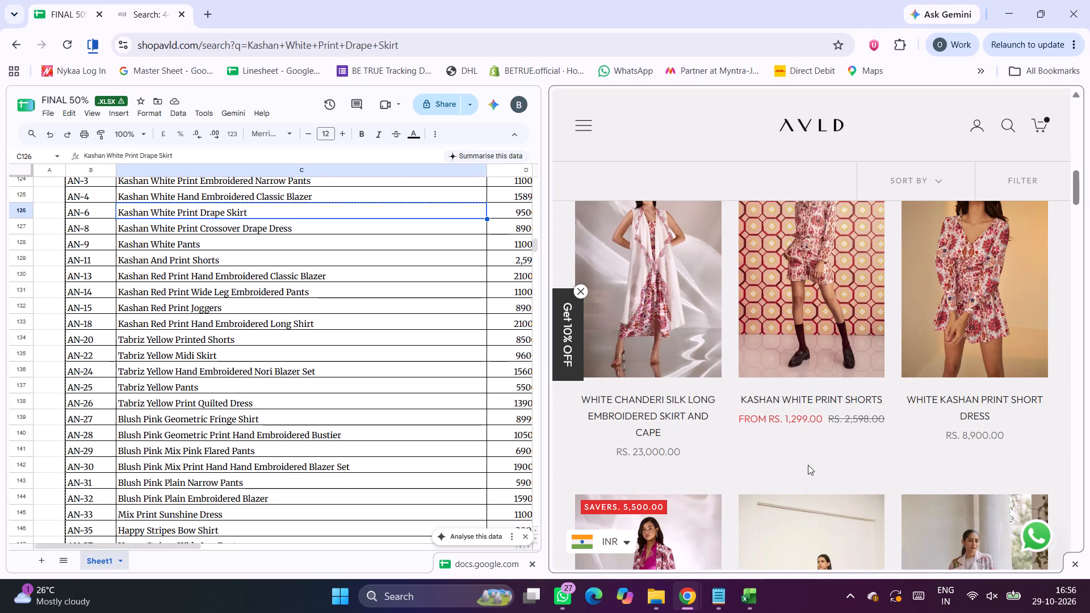
# Search the store for "Kashan White Print Crossover Drape Dress", the product name copied from the AN-8 row of the sheet.
pyautogui.click(342, 229)
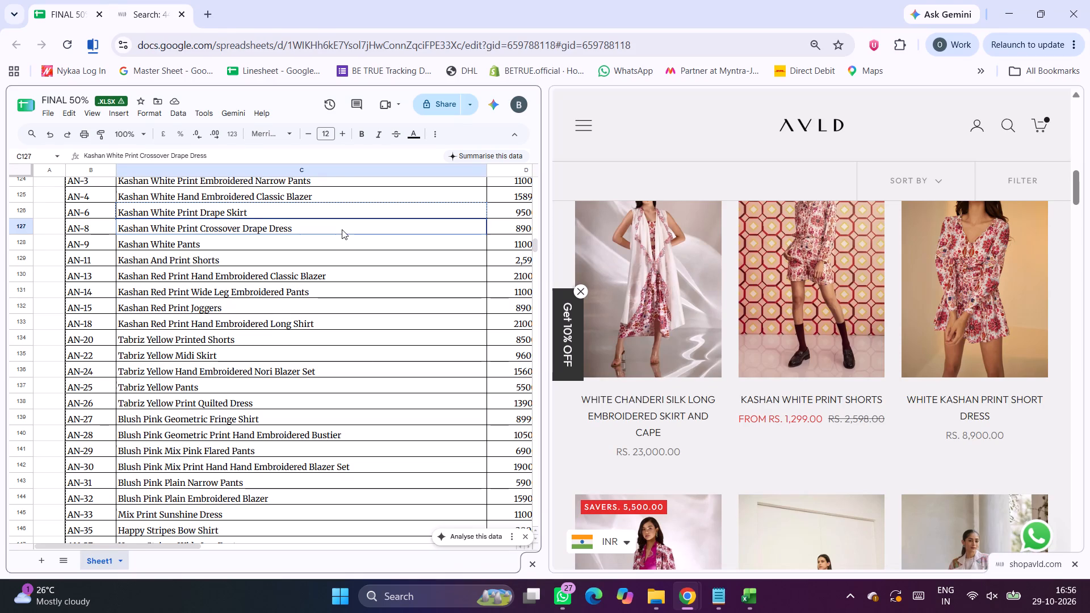
pyautogui.hotkey('ctrl', 'c')
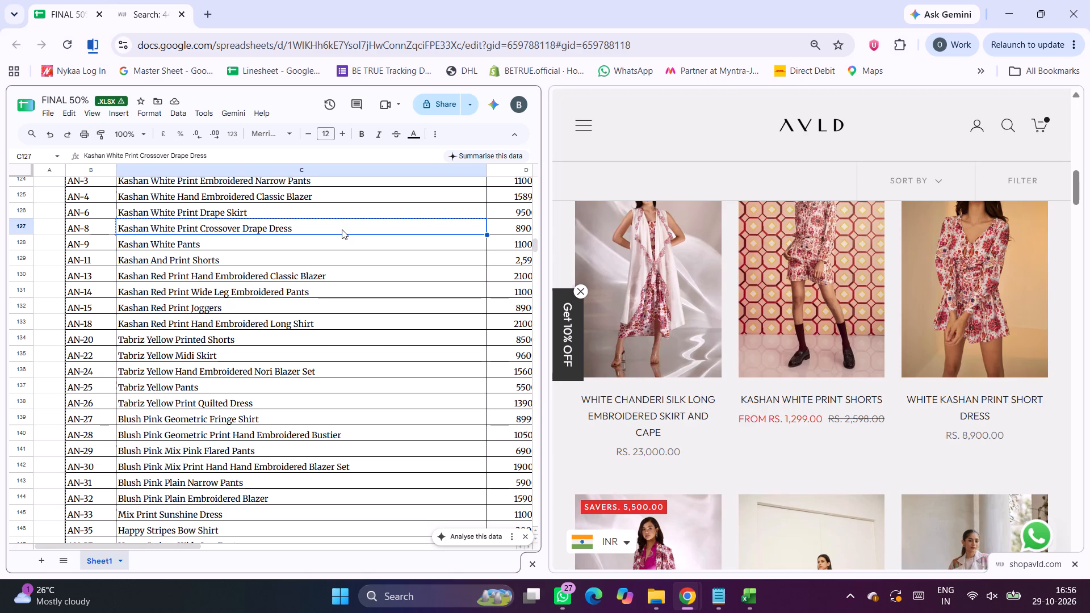
pyautogui.scroll(9, 959, 362)
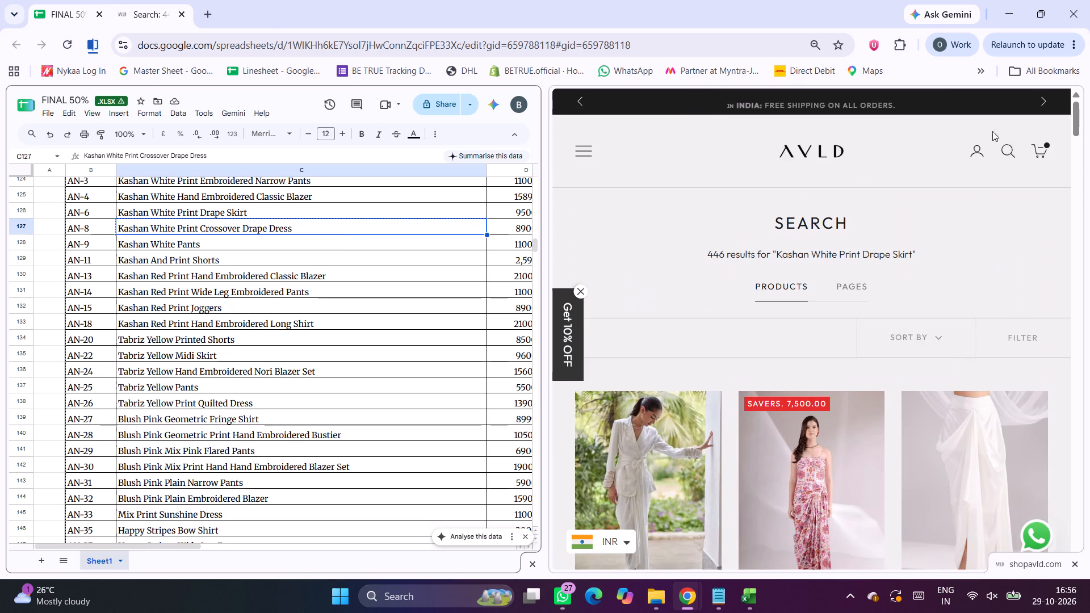
pyautogui.click(1002, 141)
pyautogui.click(1004, 146)
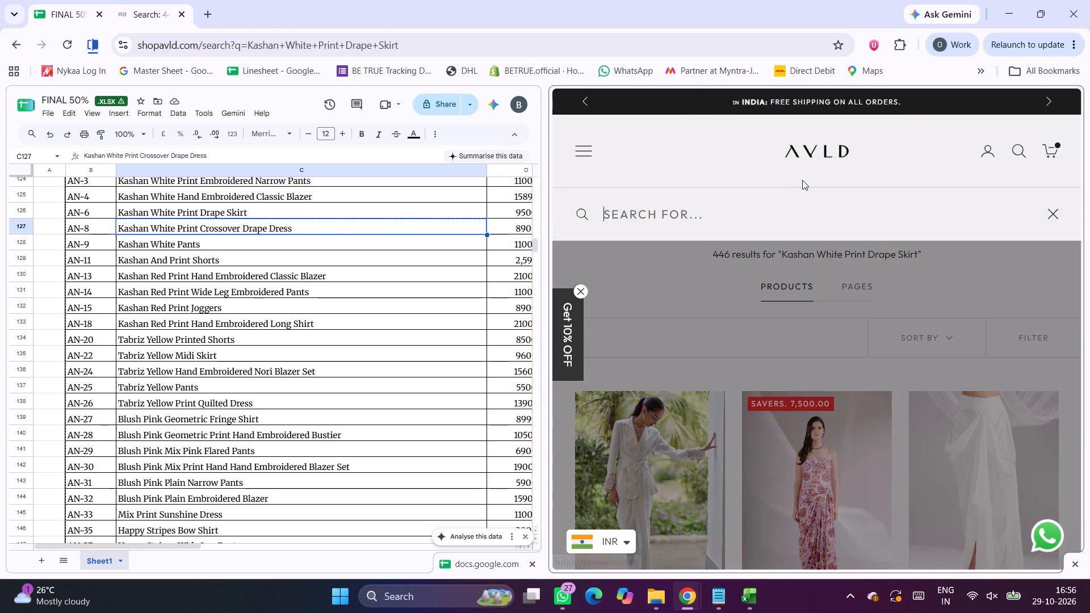
pyautogui.hotkey('ctrl', 'v')
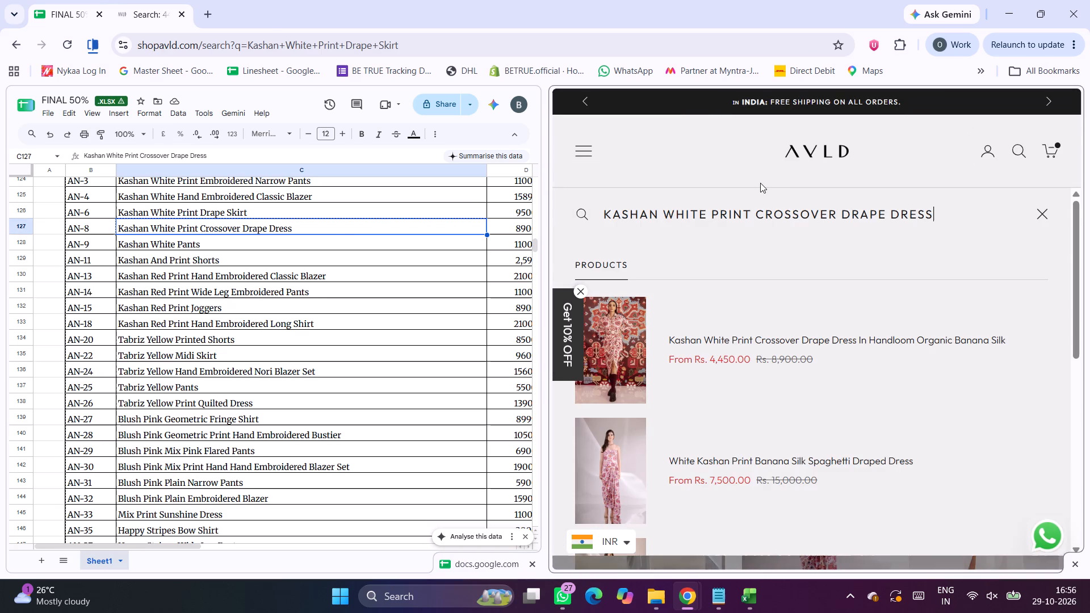
pyautogui.rightClick(760, 183)
pyautogui.click(718, 211)
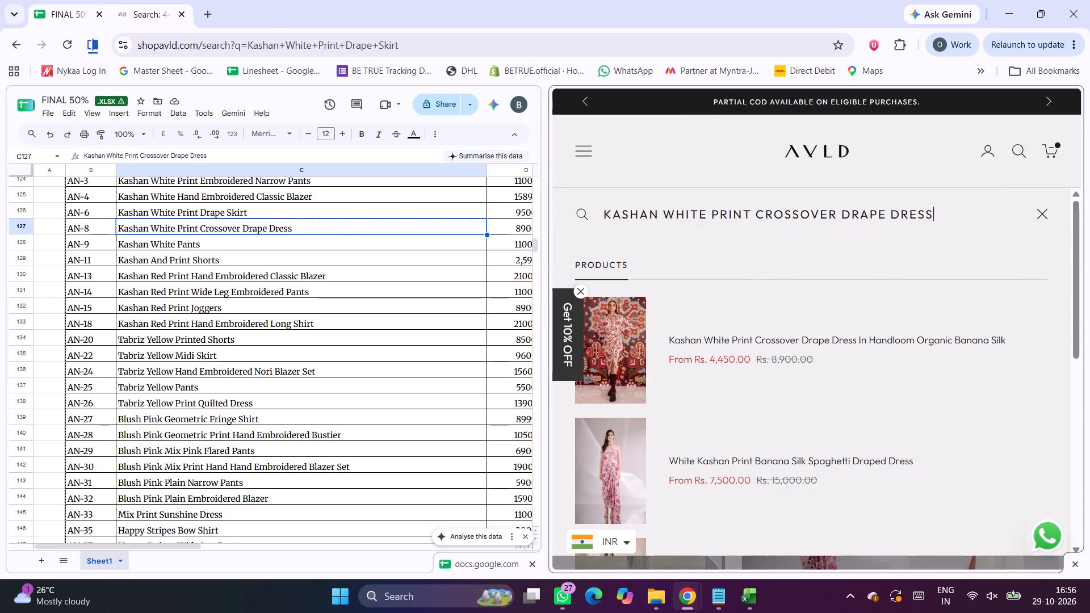
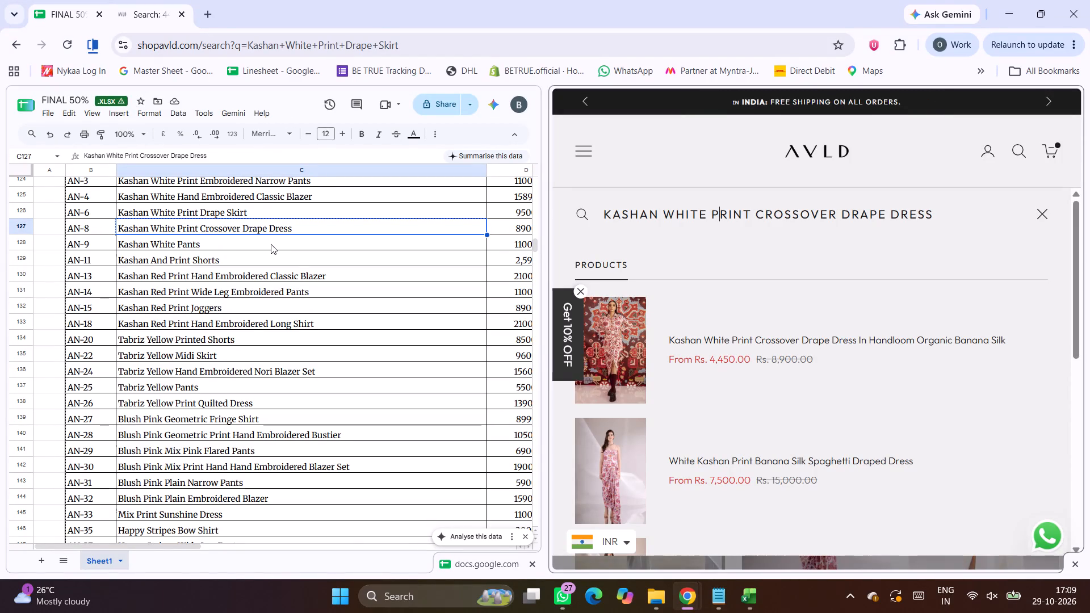
# Search the store for "Kashan White Pants", copied from the AN-9 row, and look through the suggested products and prices.
pyautogui.click(227, 243)
pyautogui.hotkey('ctrl', 'c')
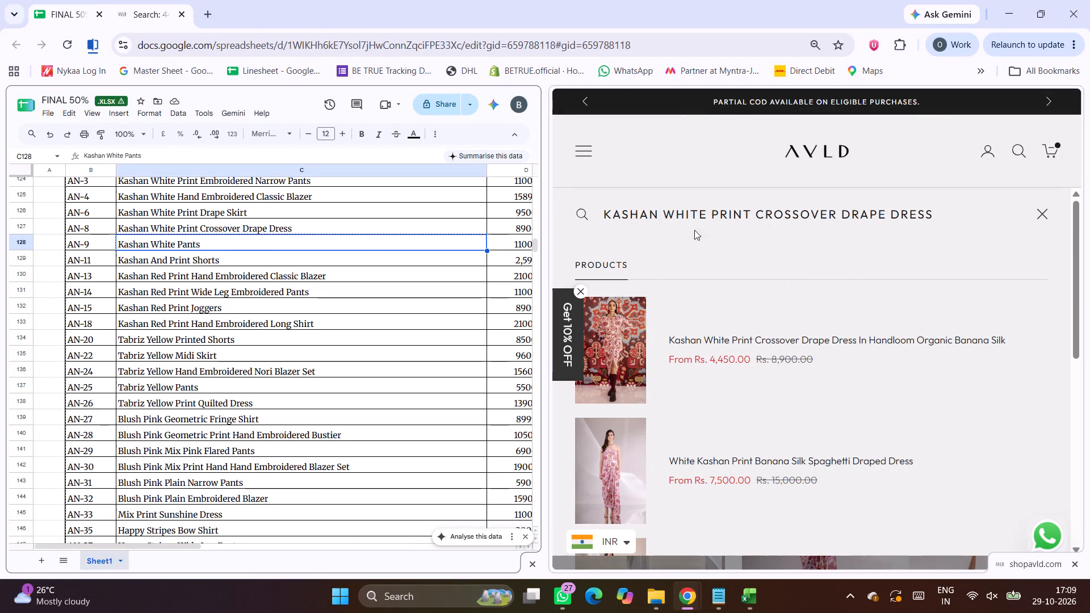
pyautogui.tripleClick(699, 218)
pyautogui.hotkey('ctrl', 'v')
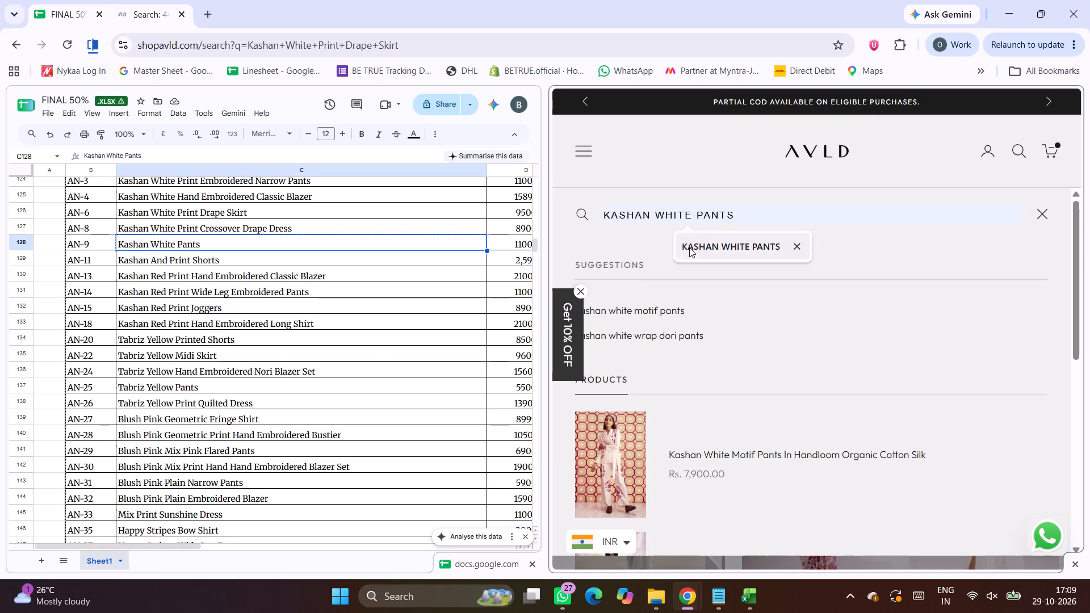
pyautogui.click(709, 247)
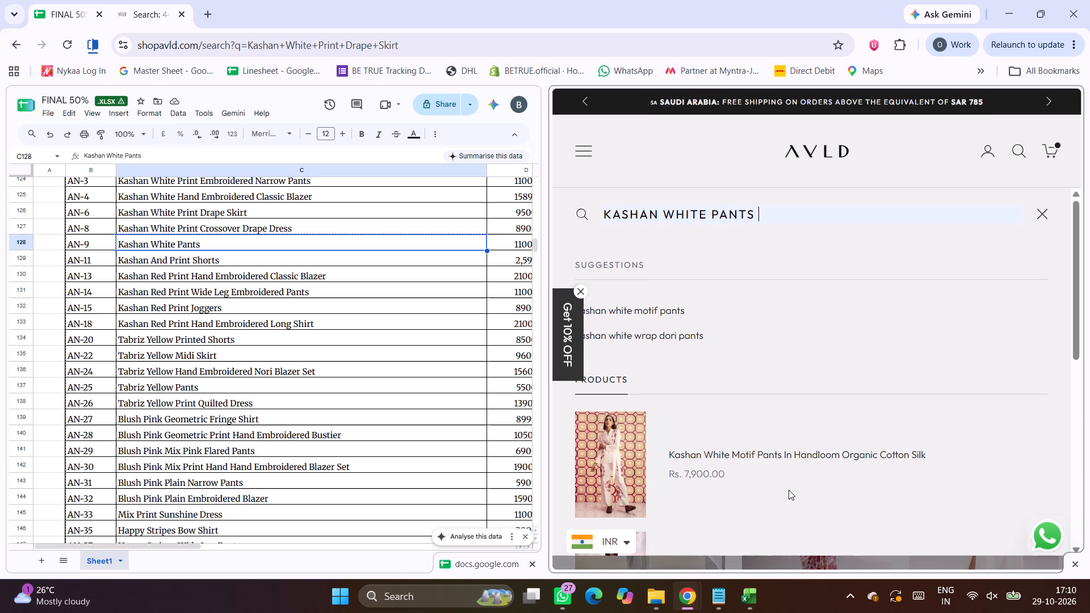
pyautogui.scroll(-2, 789, 490)
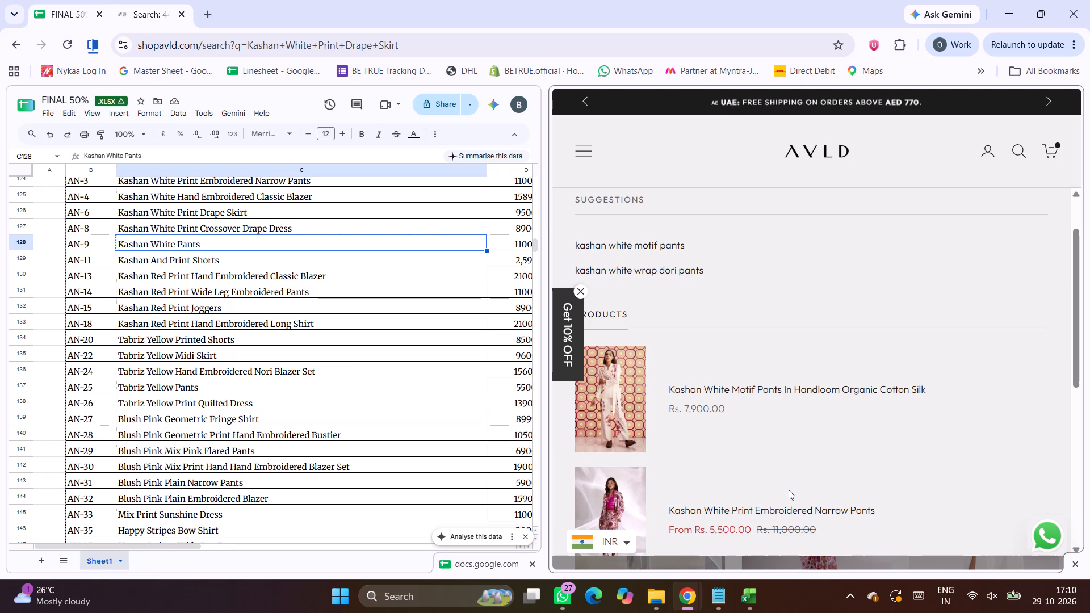
pyautogui.scroll(-1, 852, 486)
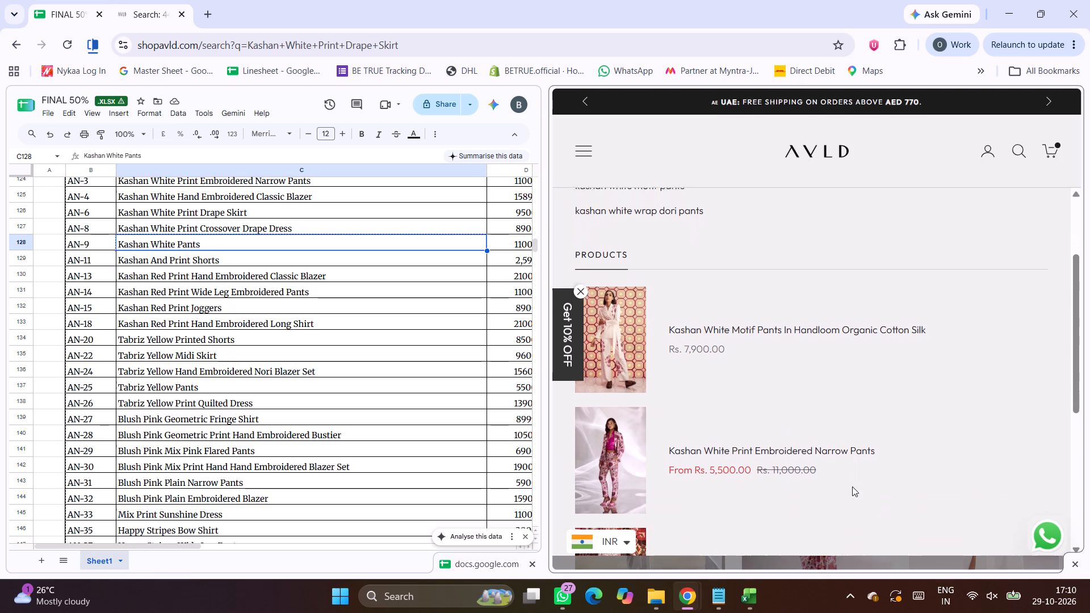
pyautogui.scroll(-3, 852, 486)
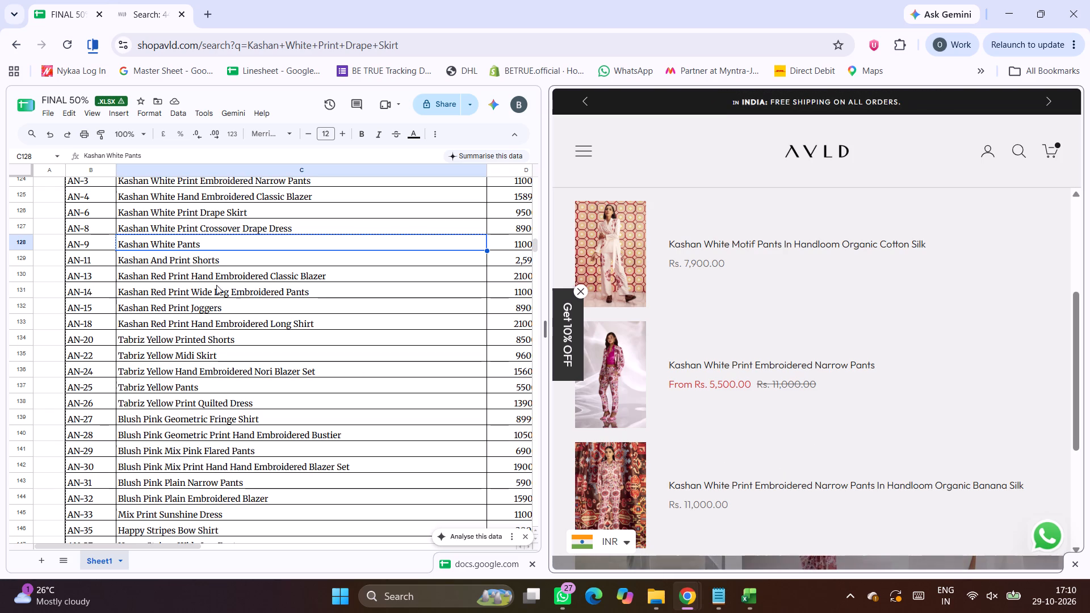
# Search the store for "Kashan And Print Shorts", the product name copied from the AN-11 row of the sheet.
pyautogui.click(197, 259)
pyautogui.hotkey('ctrl', 'c')
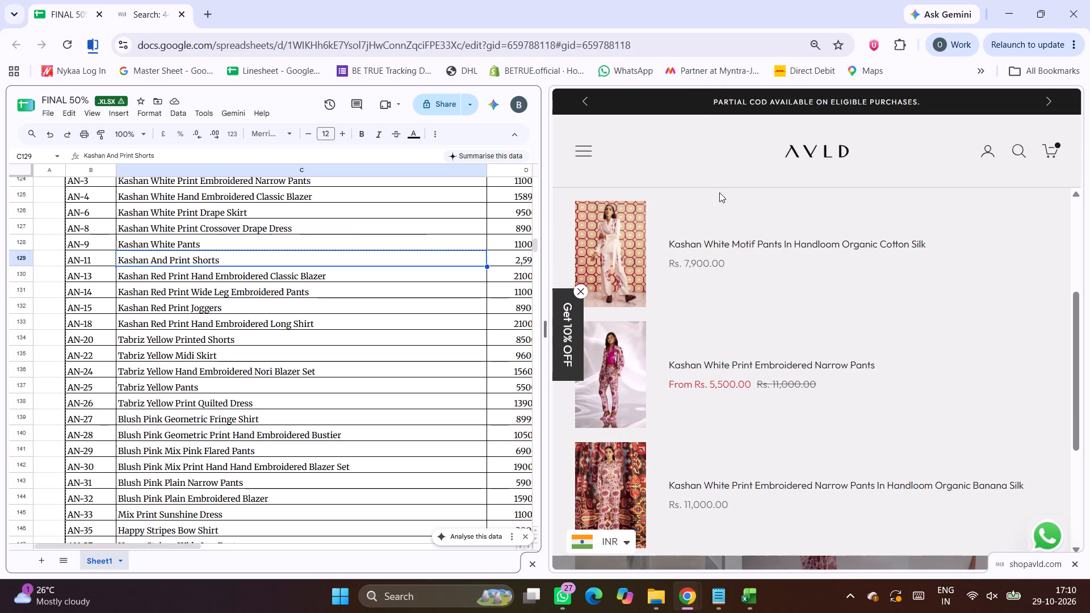
pyautogui.scroll(5, 916, 331)
pyautogui.tripleClick(731, 216)
pyautogui.hotkey('ctrl', 'v')
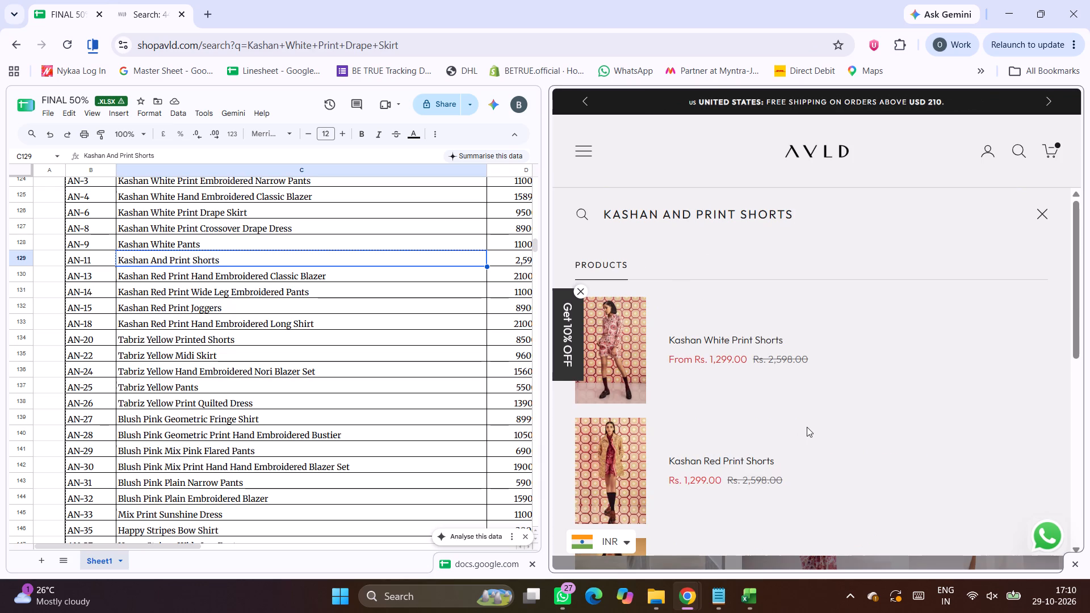
# Search the store for "Kashan Red Print Hand Embroidered Classic Blazer", the product name copied from the AN-13 row.
pyautogui.click(223, 274)
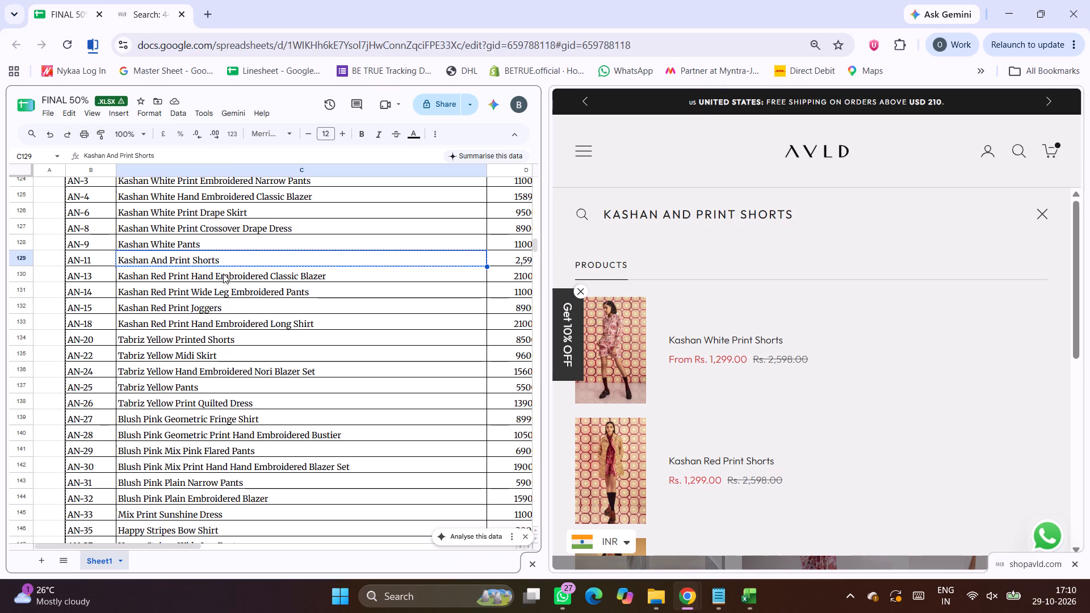
pyautogui.hotkey('ctrl', 'c')
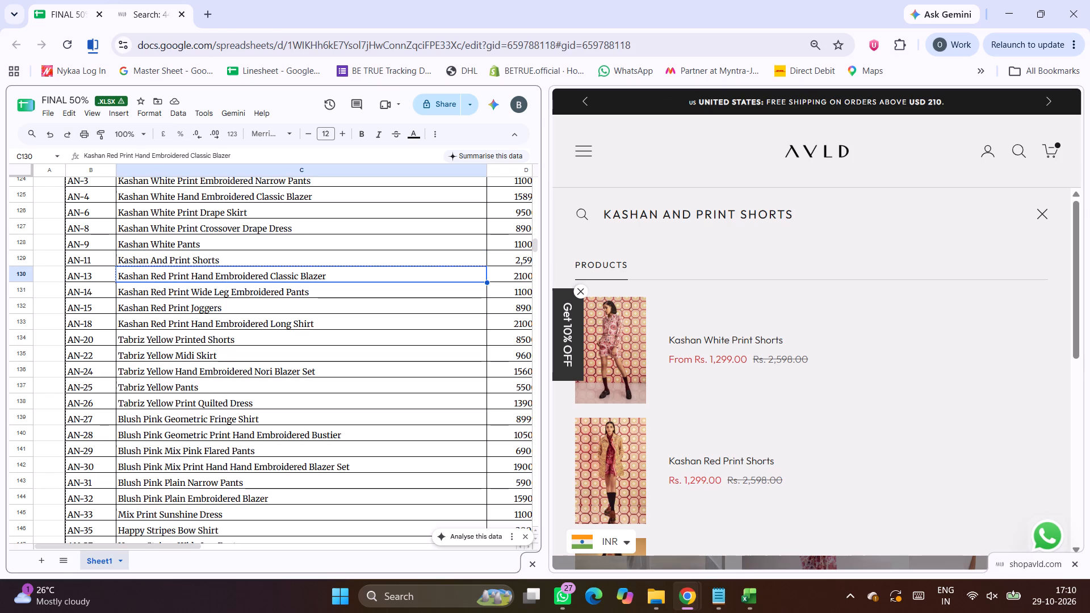
pyautogui.tripleClick(678, 207)
pyautogui.hotkey('ctrl', 'v')
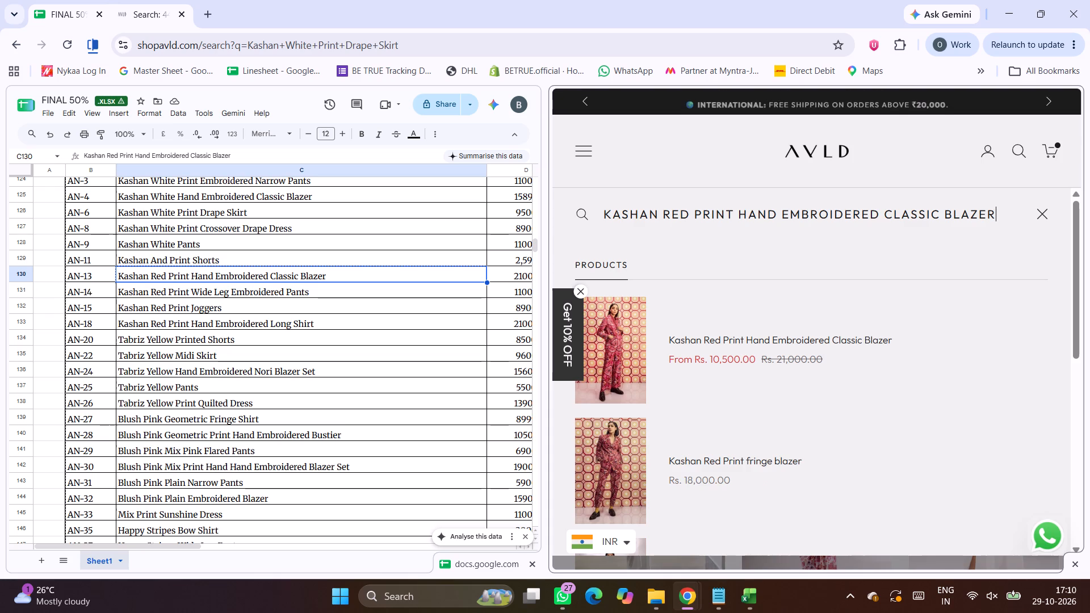
# Search the store for "Kashan Red Print Wide Leg Embroidered Pants", the product name copied from the AN-14 row.
pyautogui.click(271, 291)
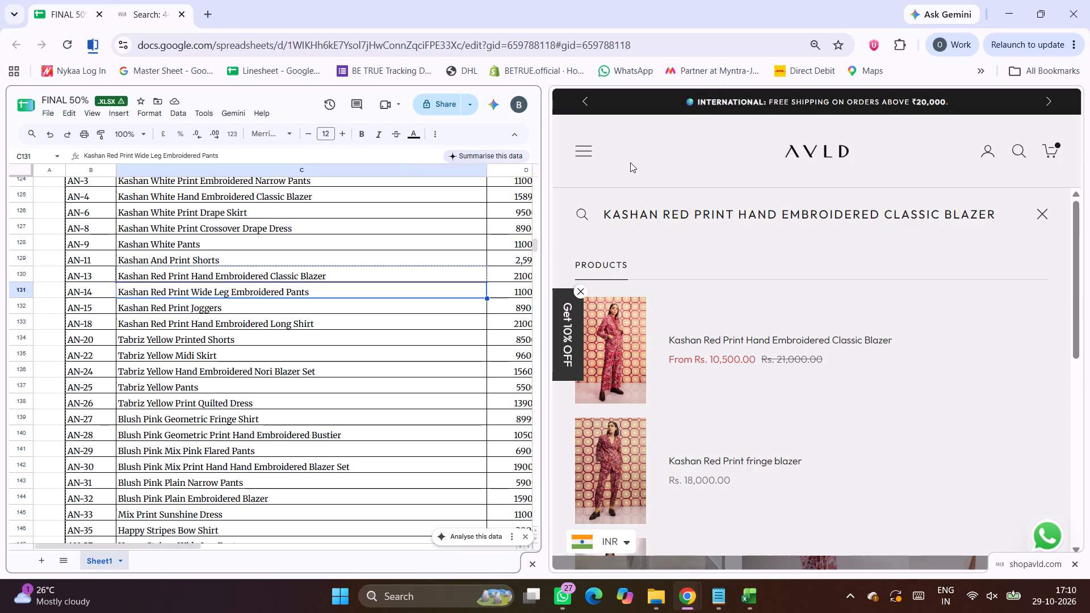
pyautogui.hotkey('ctrl', 'c')
pyautogui.tripleClick(680, 220)
pyautogui.keyDown('ctrl'); pyautogui.click(680, 220); pyautogui.keyUp('ctrl')
pyautogui.hotkey('ctrl', 'v')
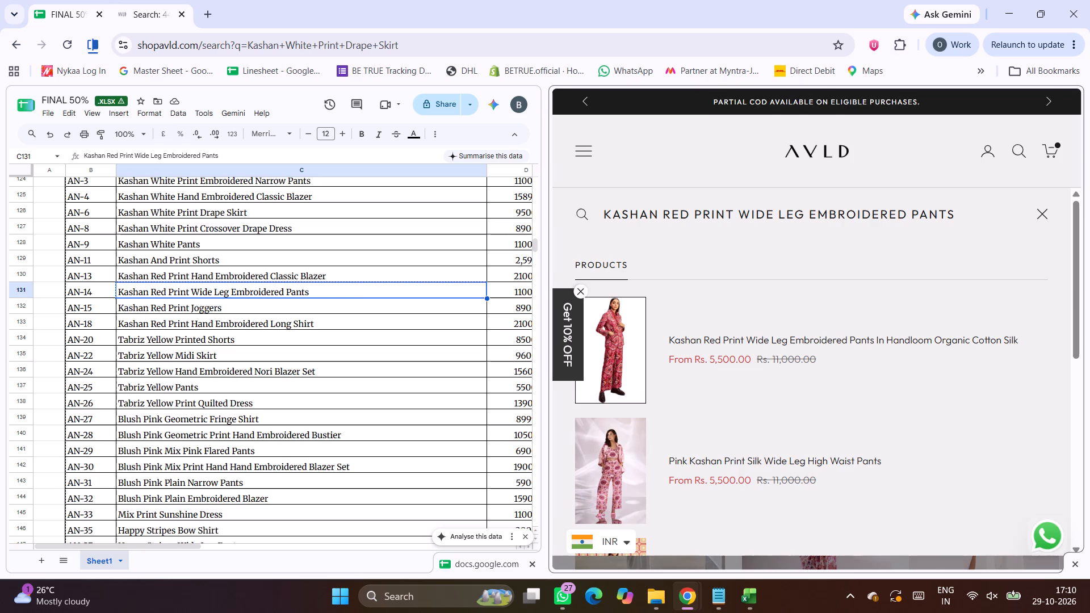
# Search the store for "Kashan Red Print Joggers", copied from the AN-15 row, and look through the suggested products and prices.
pyautogui.click(201, 305)
pyautogui.hotkey('ctrl', 'c')
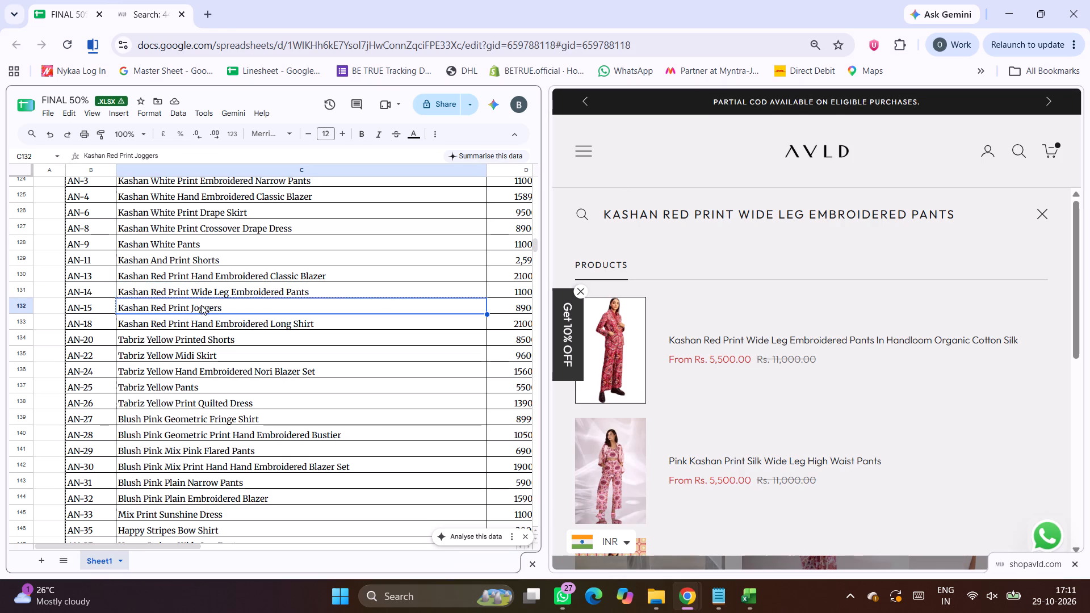
pyautogui.tripleClick(682, 215)
pyautogui.hotkey('ctrl', 'v')
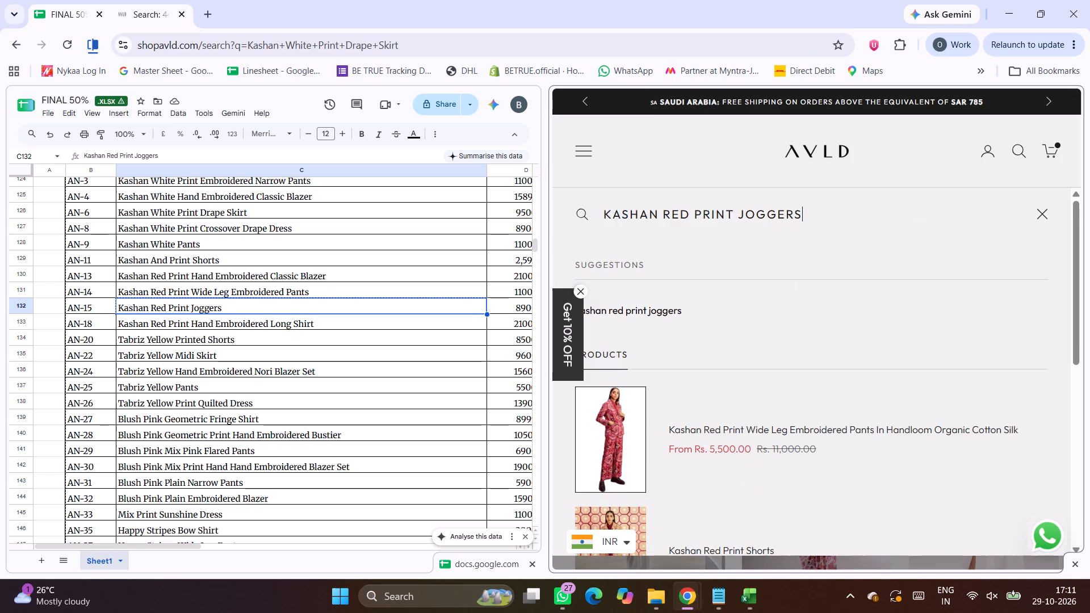
pyautogui.scroll(-4, 788, 255)
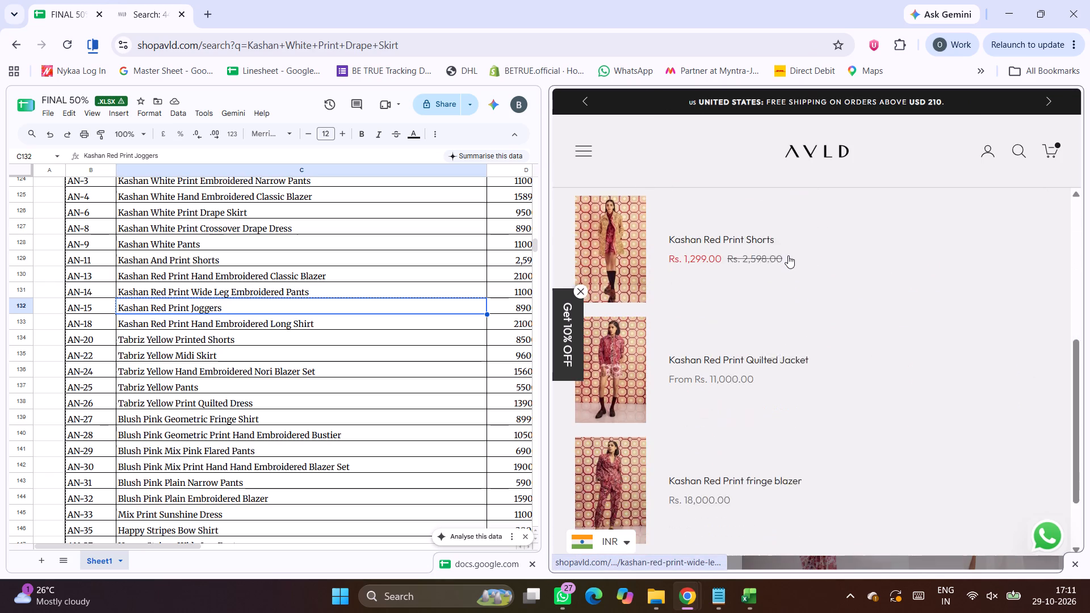
pyautogui.scroll(-3, 788, 255)
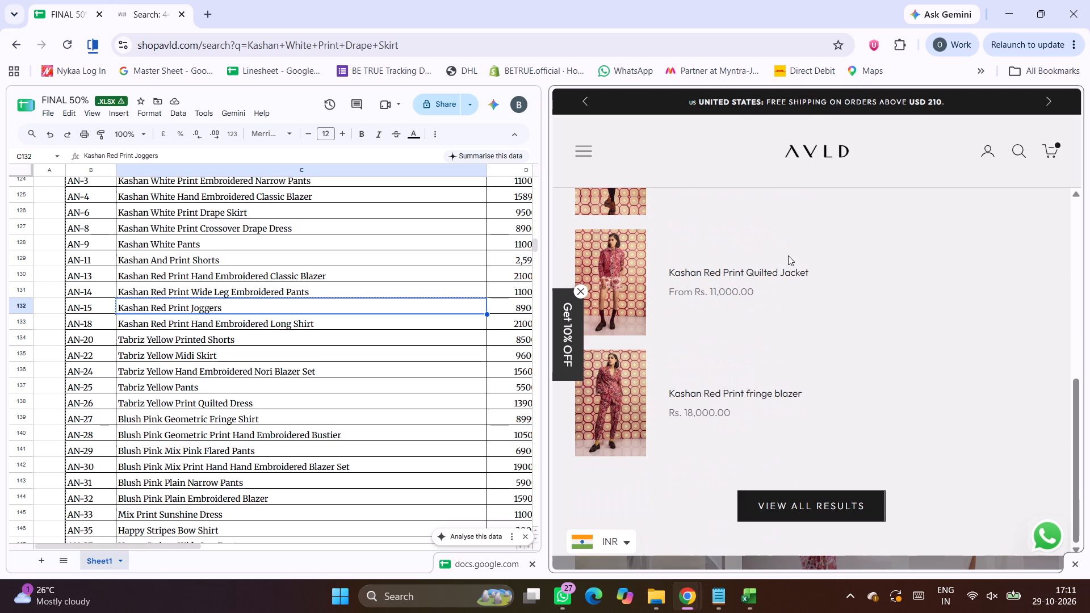
# Open the full store results for "Kashan Red Print Joggers".
pyautogui.click(817, 498)
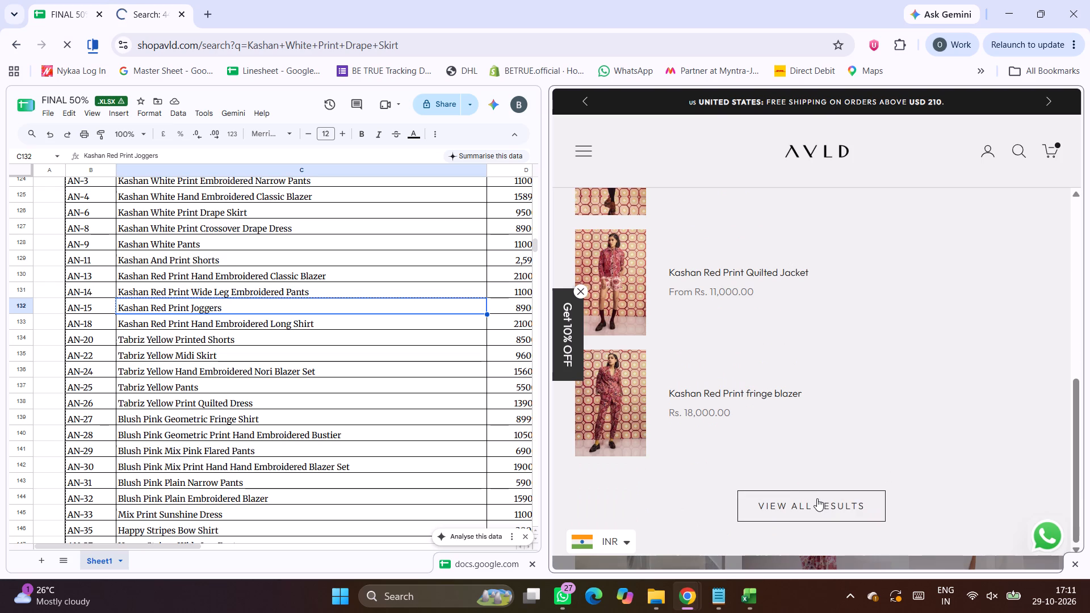
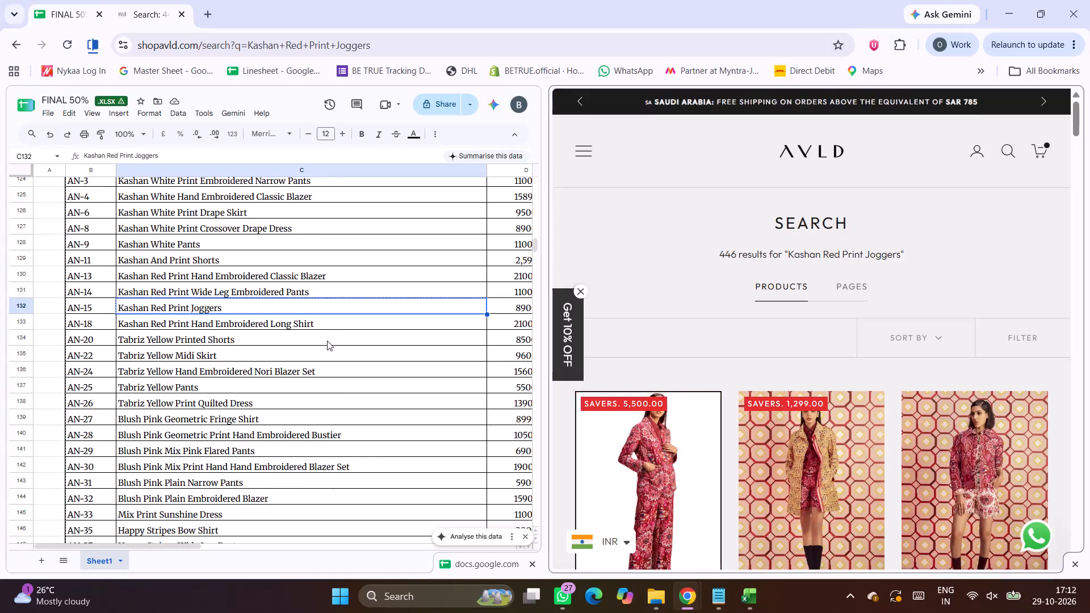
# Search the store for "Kashan Red Print Hand Embroidered Long Shirt", the product name copied from the AN-18 row.
pyautogui.click(327, 320)
pyautogui.hotkey('ctrl', 'c')
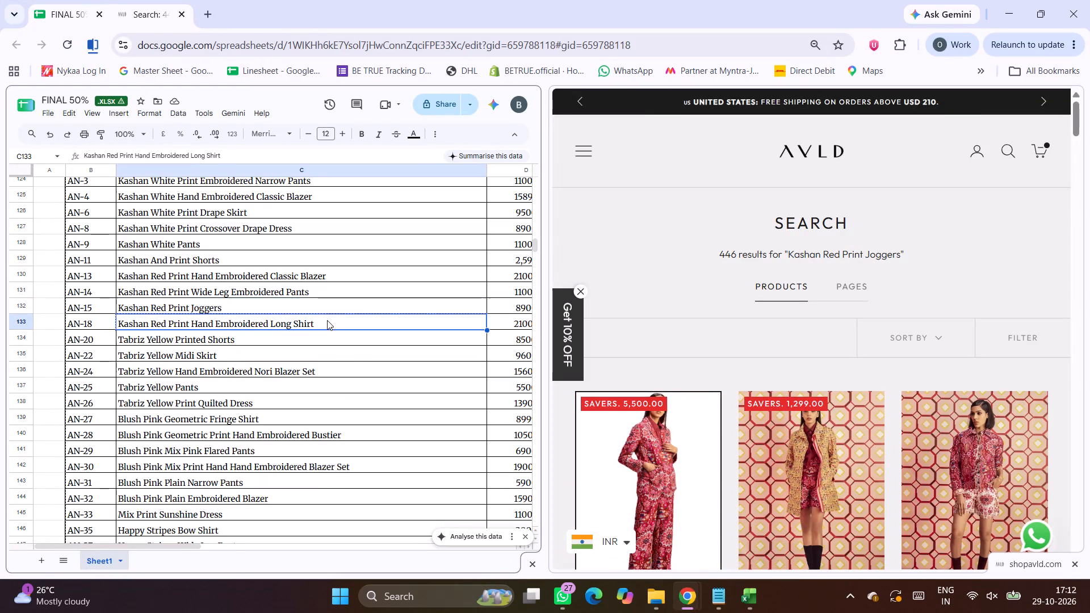
pyautogui.scroll(-2, 900, 446)
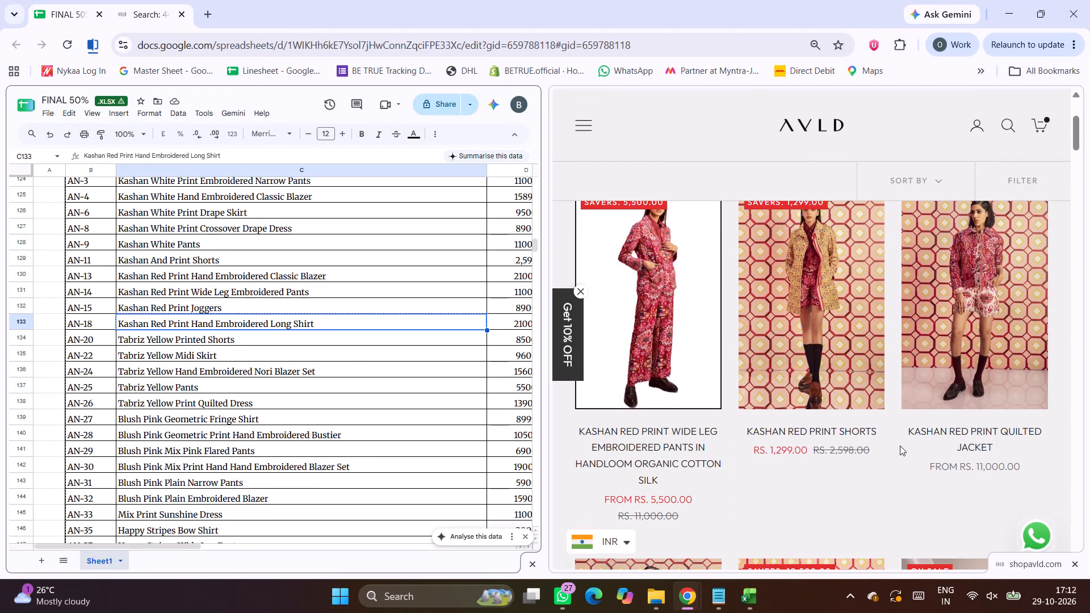
pyautogui.scroll(-8, 900, 446)
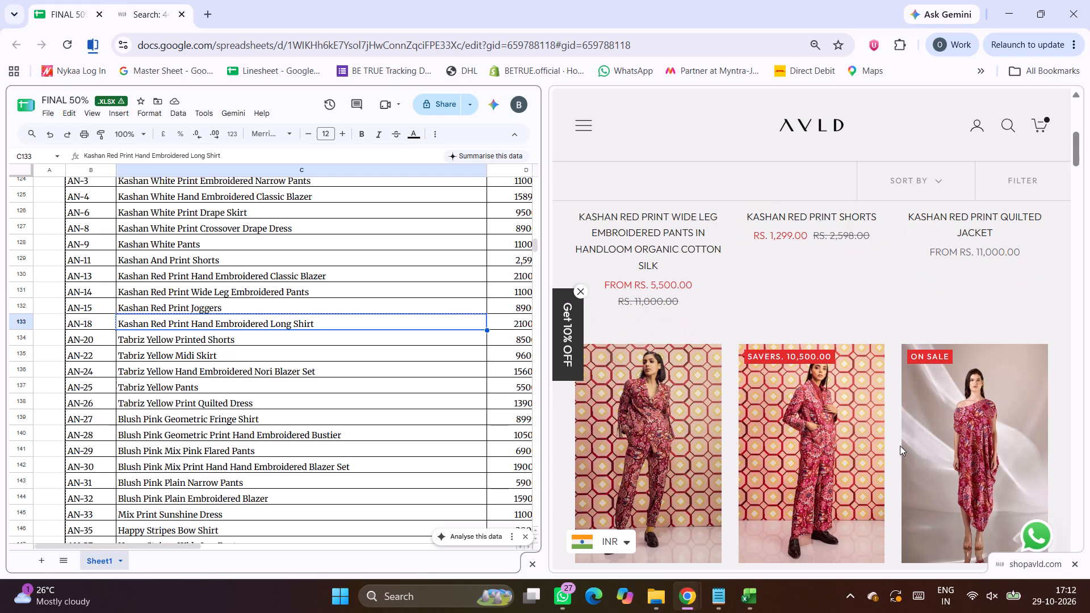
pyautogui.scroll(7, 914, 291)
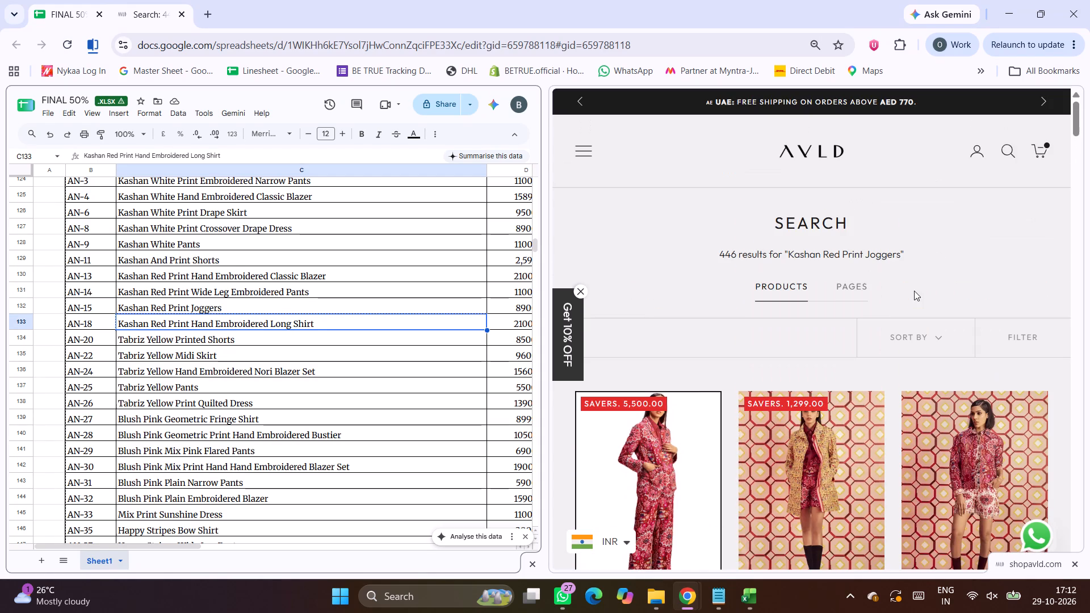
pyautogui.click(1011, 153)
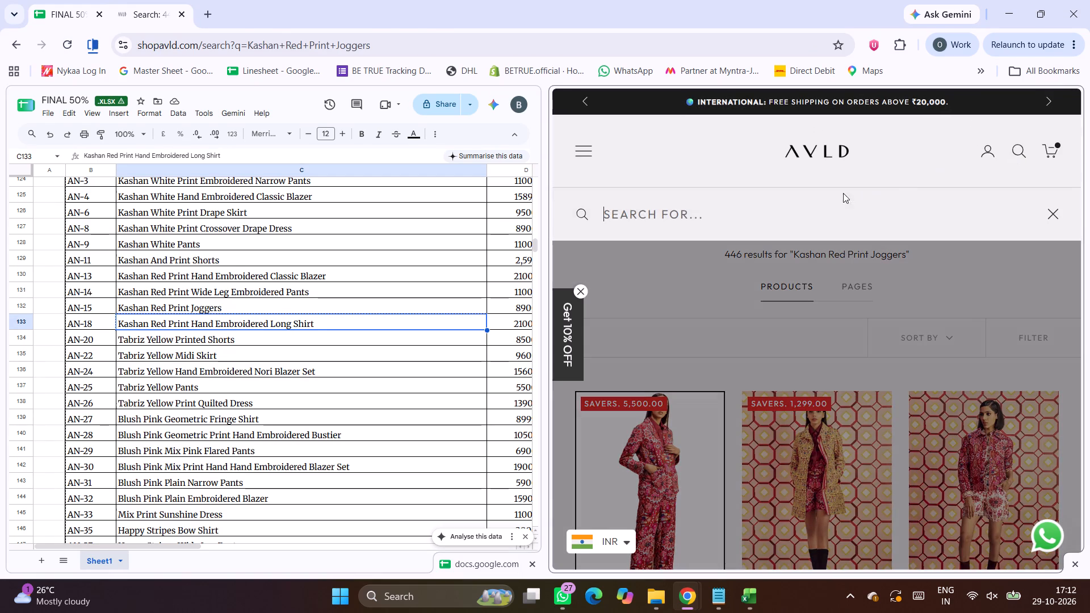
pyautogui.hotkey('ctrl', 'v')
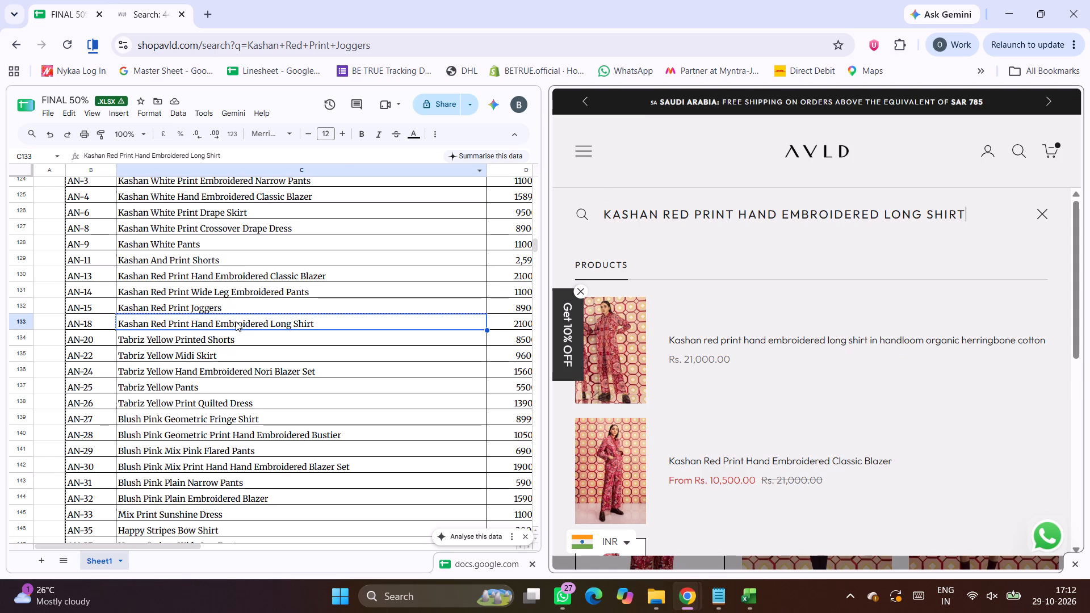
# Search the store for "Tabriz Yellow Printed Shorts", the product name copied from the AN-20 row.
pyautogui.click(241, 335)
pyautogui.hotkey('ctrl', 'c')
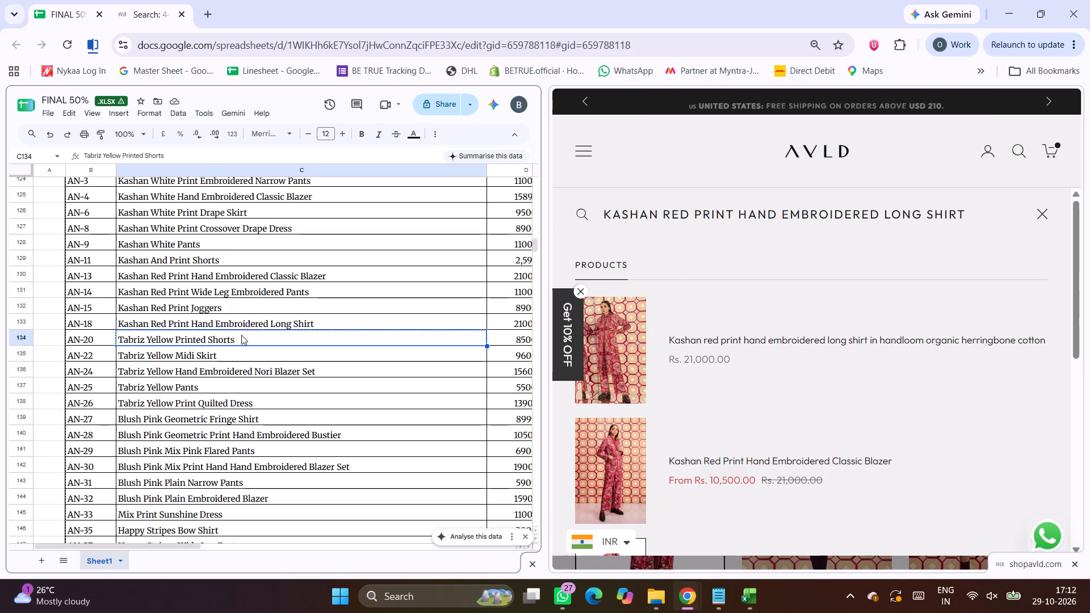
pyautogui.tripleClick(794, 214)
pyautogui.hotkey('ctrl', 'v')
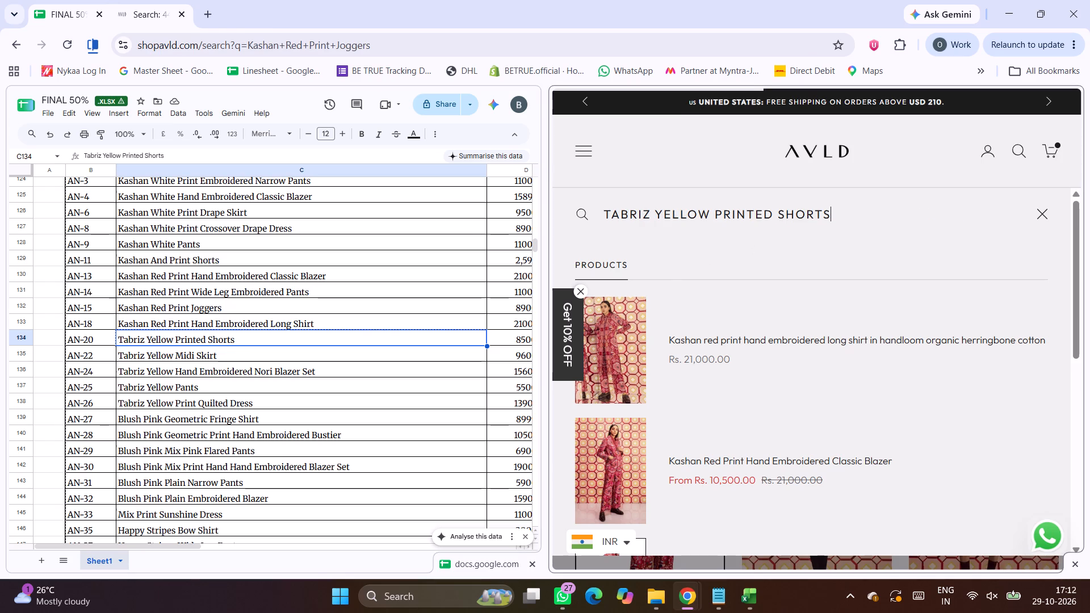
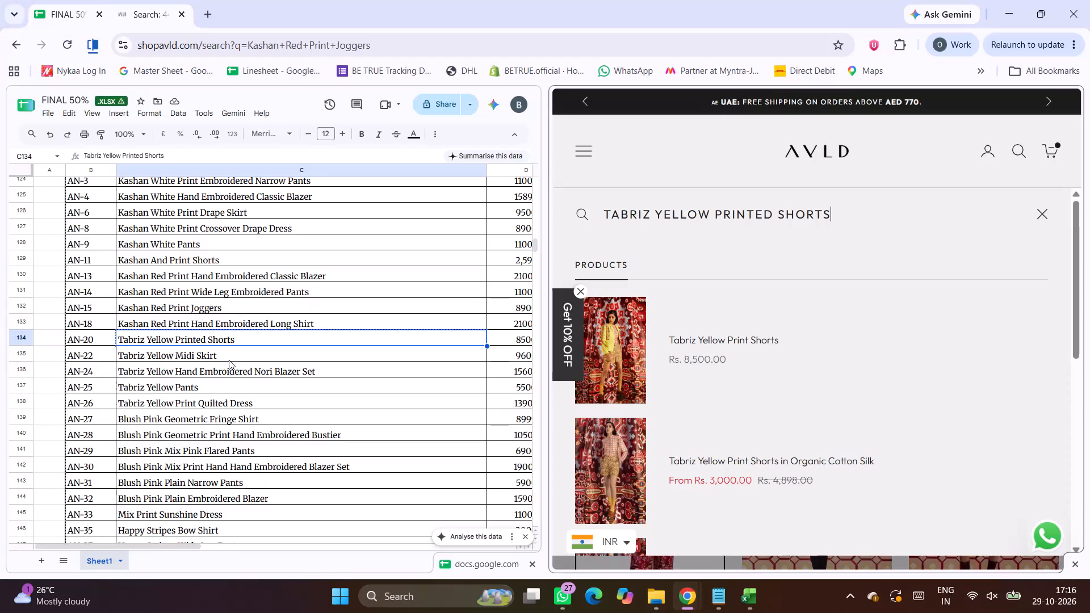
# Search the store for "Tabriz Yellow Midi Skirt", the product name copied from the AN-22 row.
pyautogui.click(232, 357)
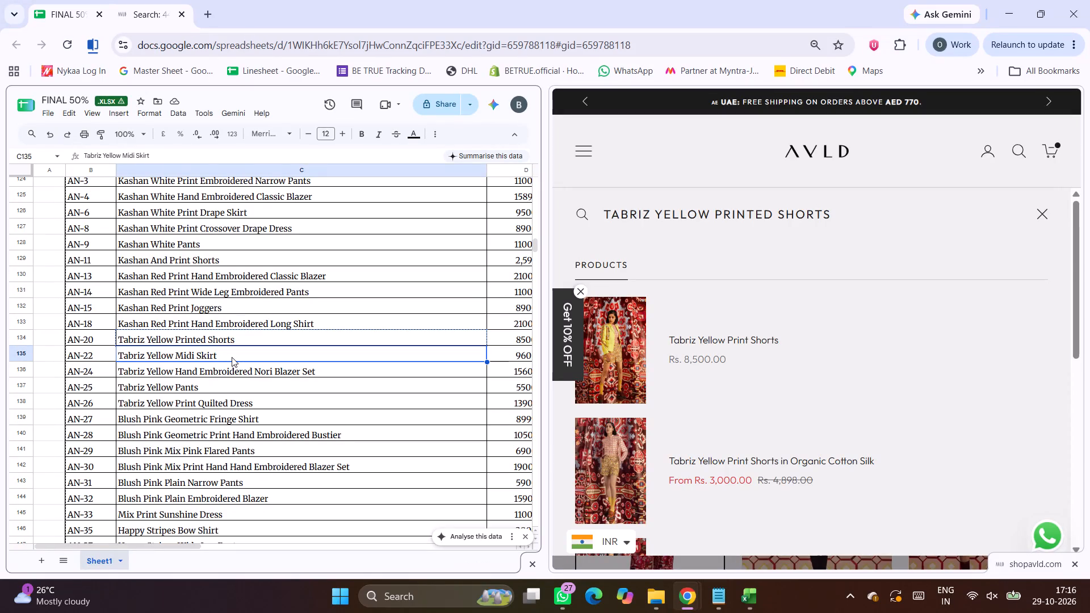
pyautogui.hotkey('ctrl', 'c')
pyautogui.tripleClick(722, 217)
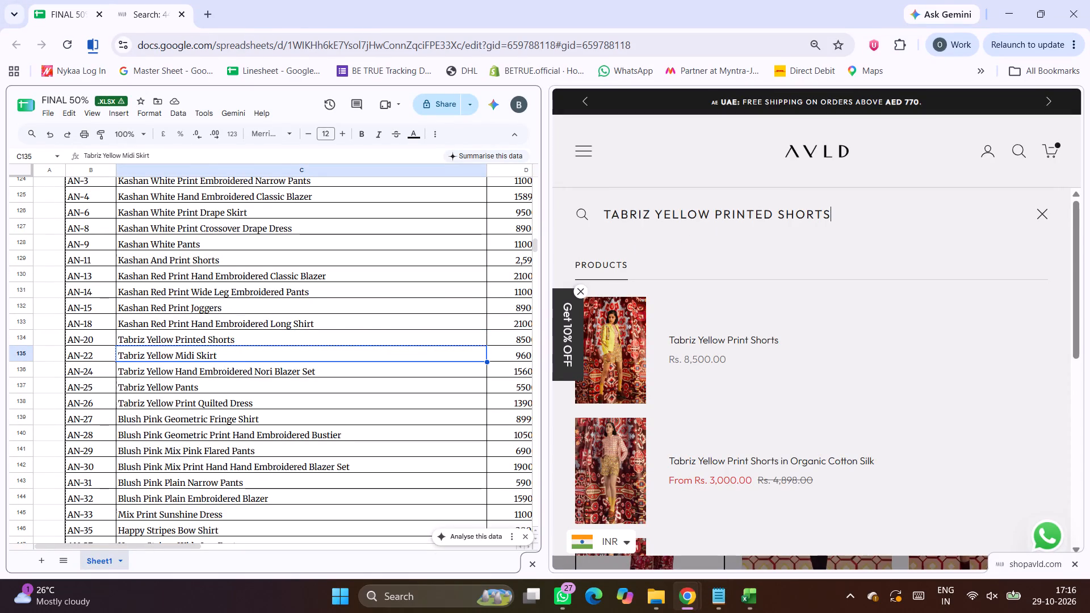
pyautogui.hotkey('ctrl', 'v')
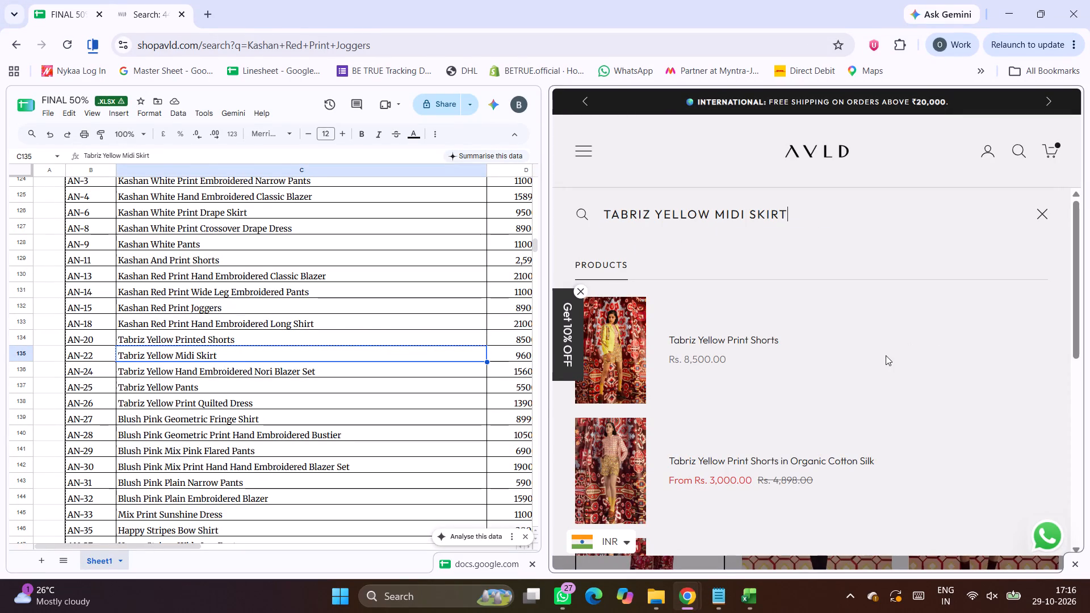
pyautogui.scroll(5, 886, 355)
pyautogui.scroll(-6, 886, 355)
pyautogui.scroll(8, 886, 355)
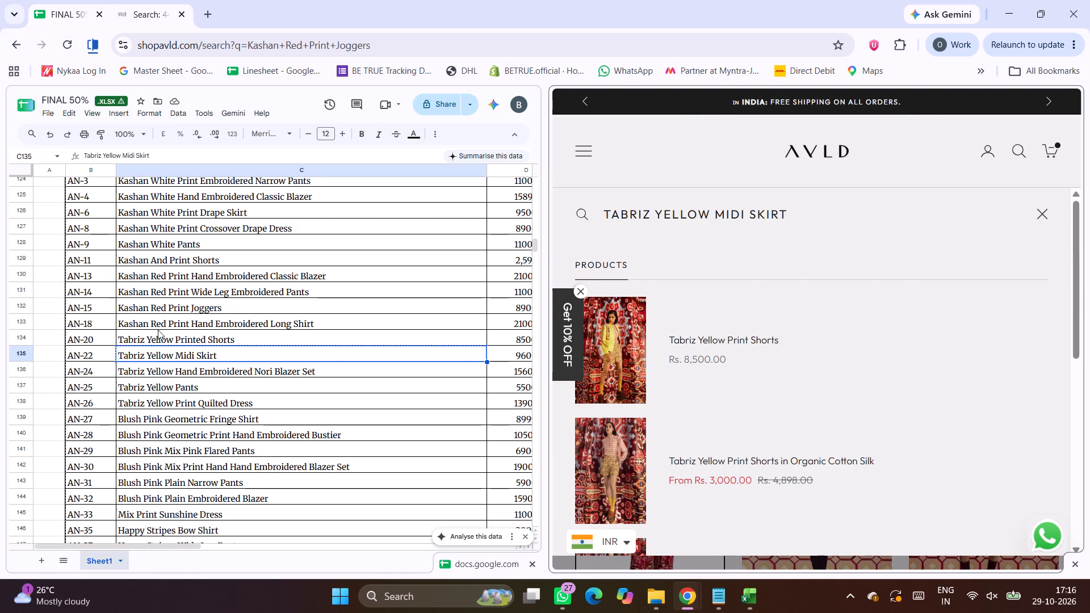
pyautogui.scroll(-1, 180, 384)
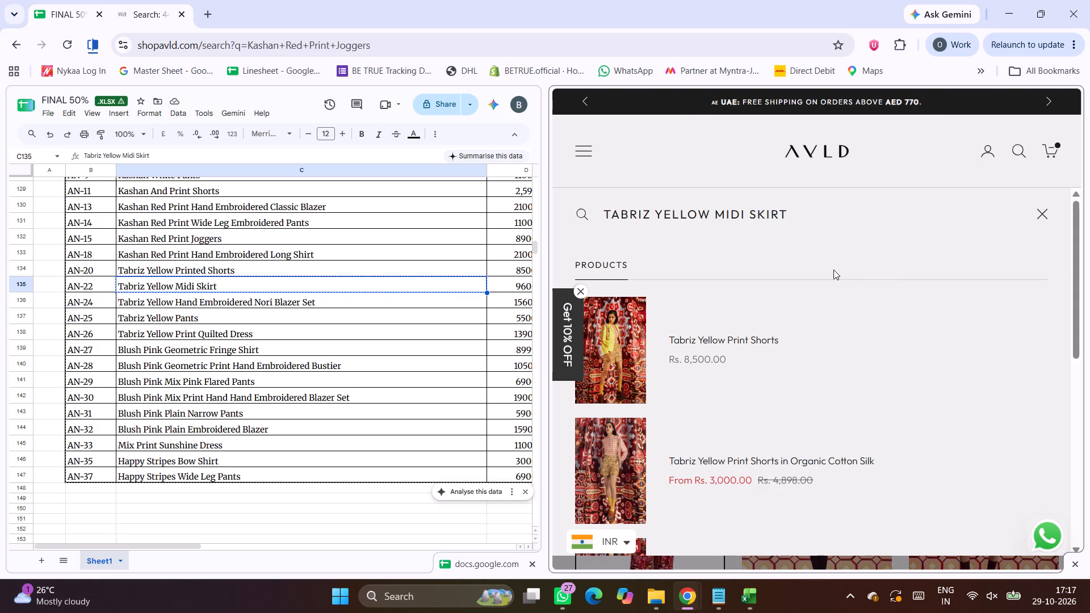
# Open the full search results for "Tabriz Yellow Midi Skirt" and look through the product listings for the skirt and its price.
pyautogui.scroll(-5, 839, 459)
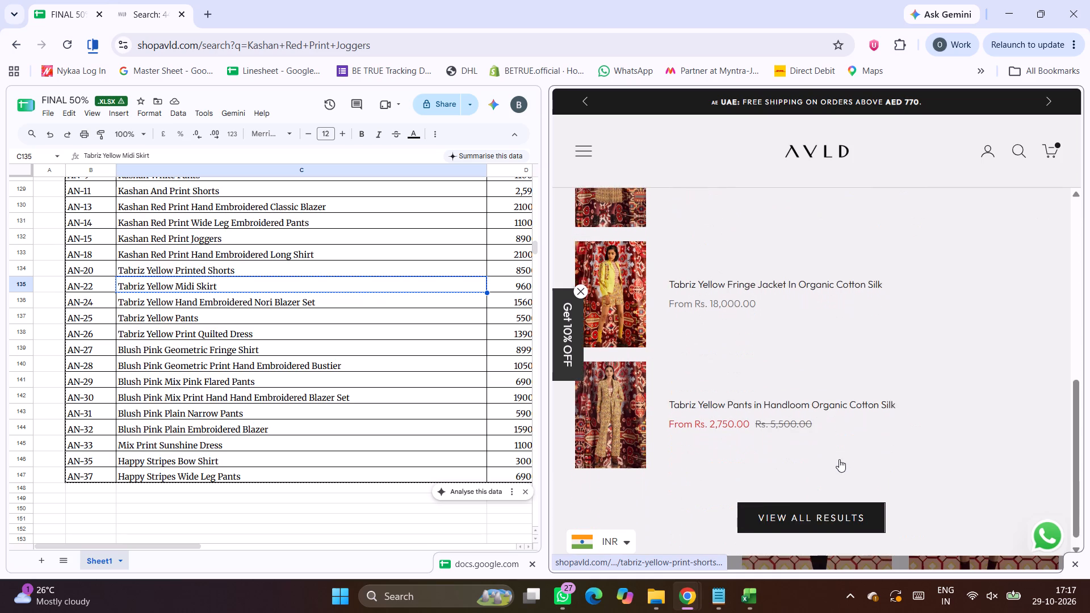
pyautogui.scroll(-1, 839, 459)
pyautogui.click(812, 501)
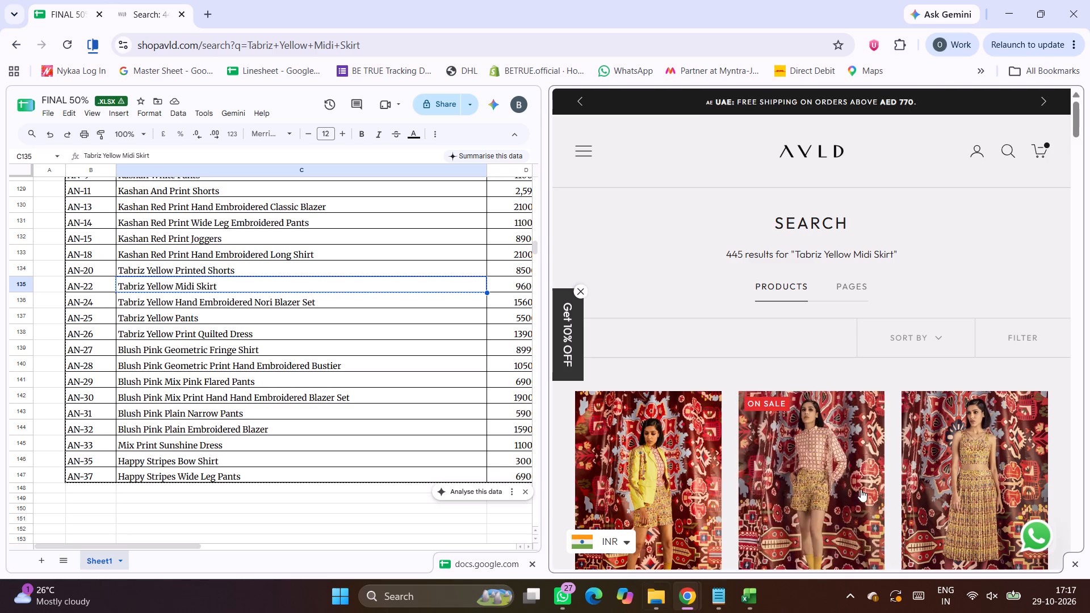
pyautogui.scroll(-3, 861, 489)
pyautogui.scroll(3, 861, 489)
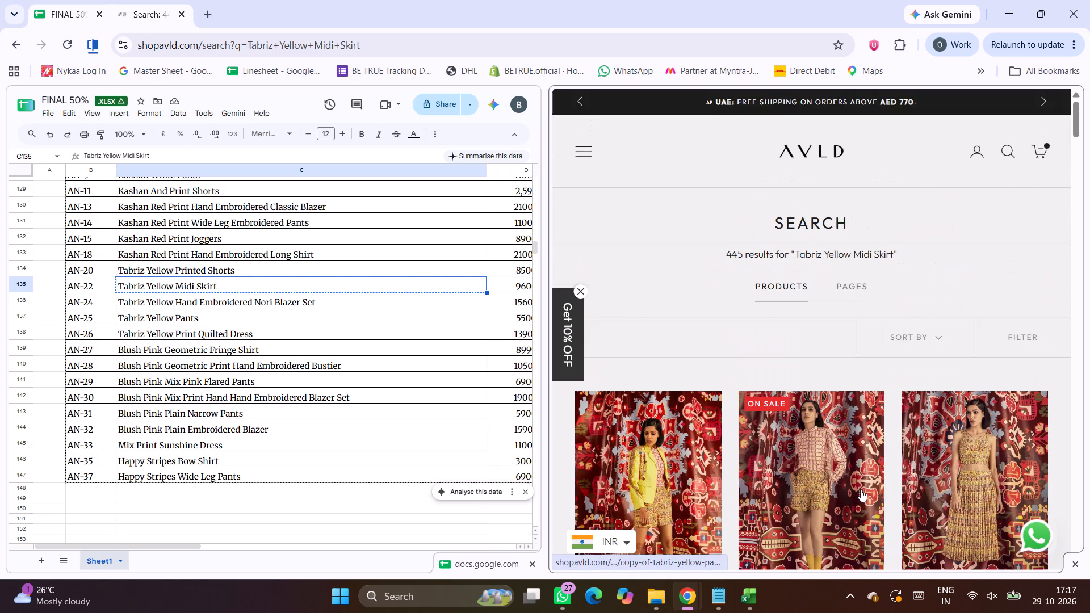
pyautogui.scroll(-3, 861, 489)
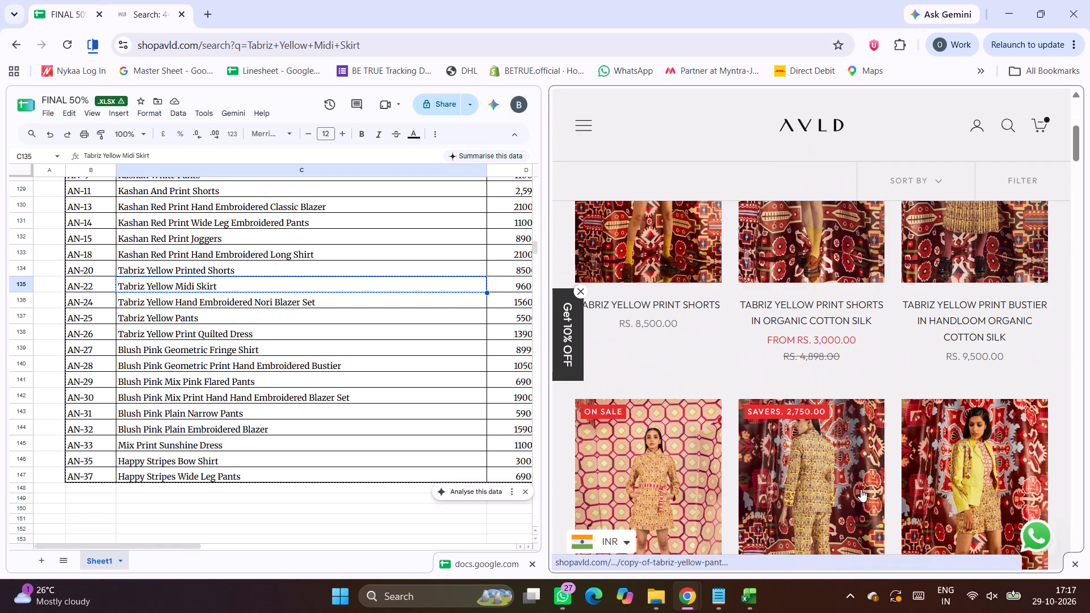
pyautogui.scroll(-1, 861, 489)
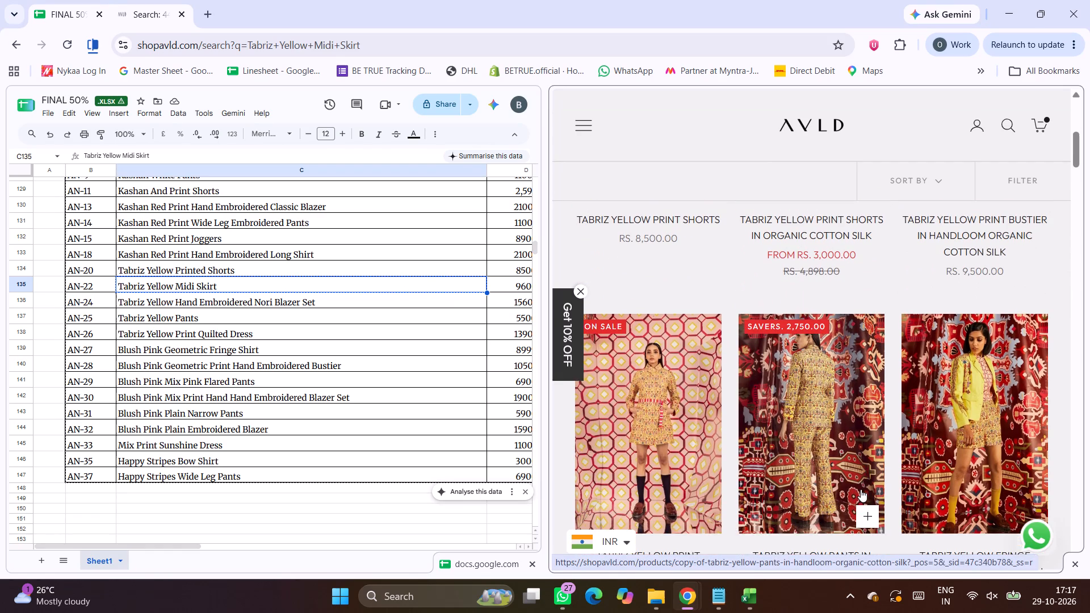
pyautogui.scroll(-5, 861, 489)
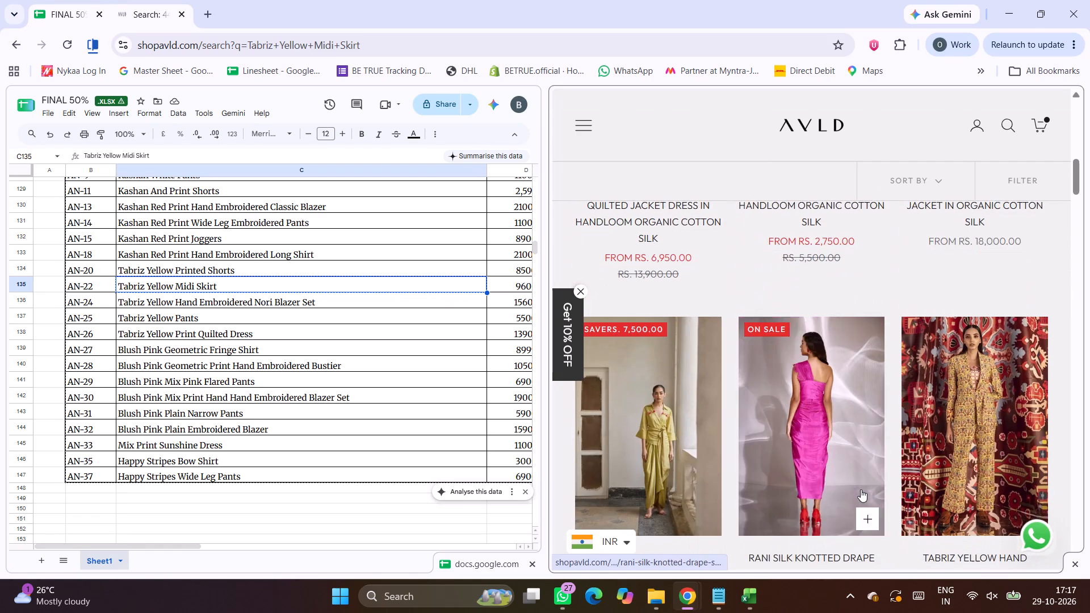
pyautogui.scroll(-1, 861, 489)
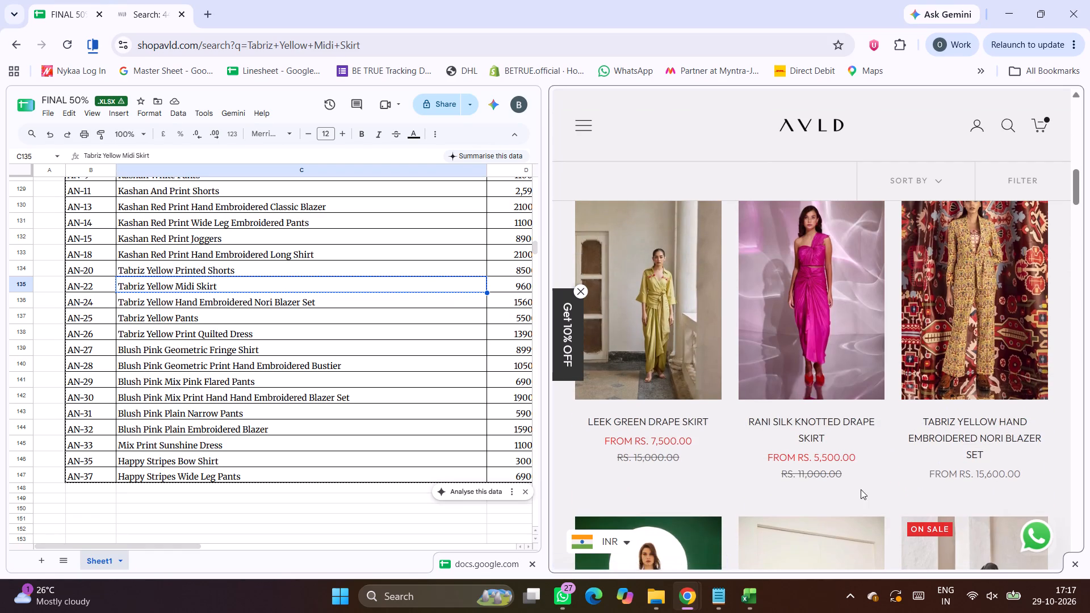
pyautogui.scroll(-1, 861, 489)
pyautogui.scroll(7, 861, 489)
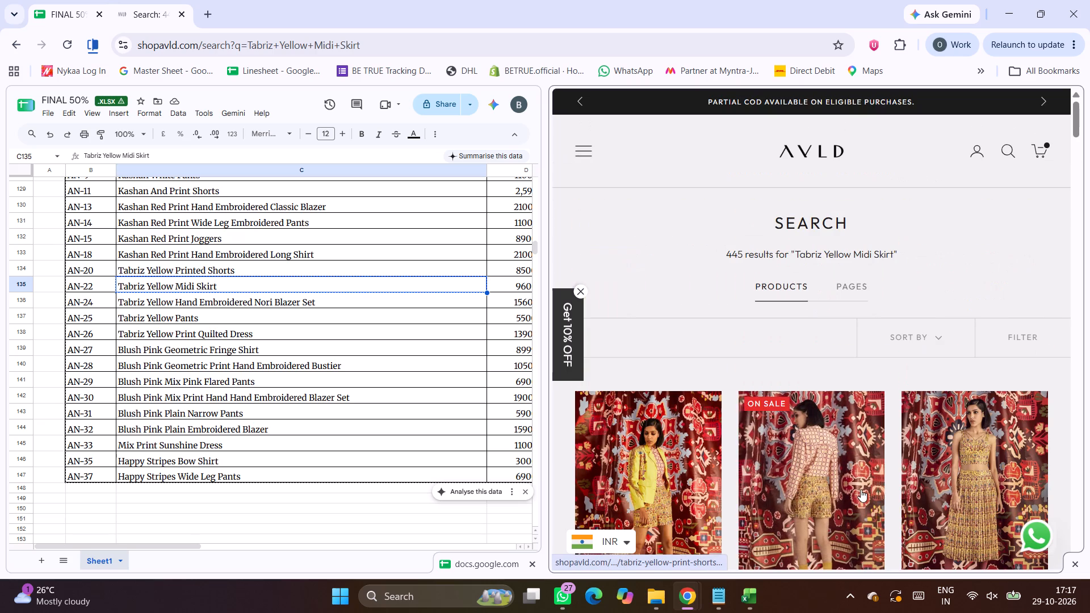
# Search the store for "Tabriz Yellow Hand Embroidered Nori Blazer Set", the product name copied from the AN-24 row.
pyautogui.click(221, 298)
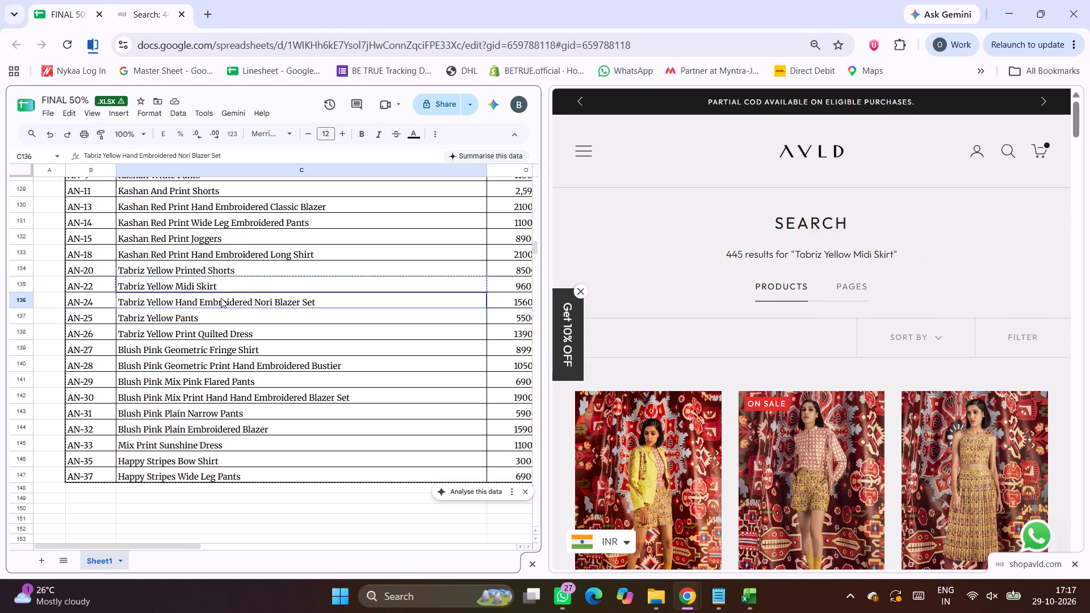
pyautogui.hotkey('ctrl', 'c')
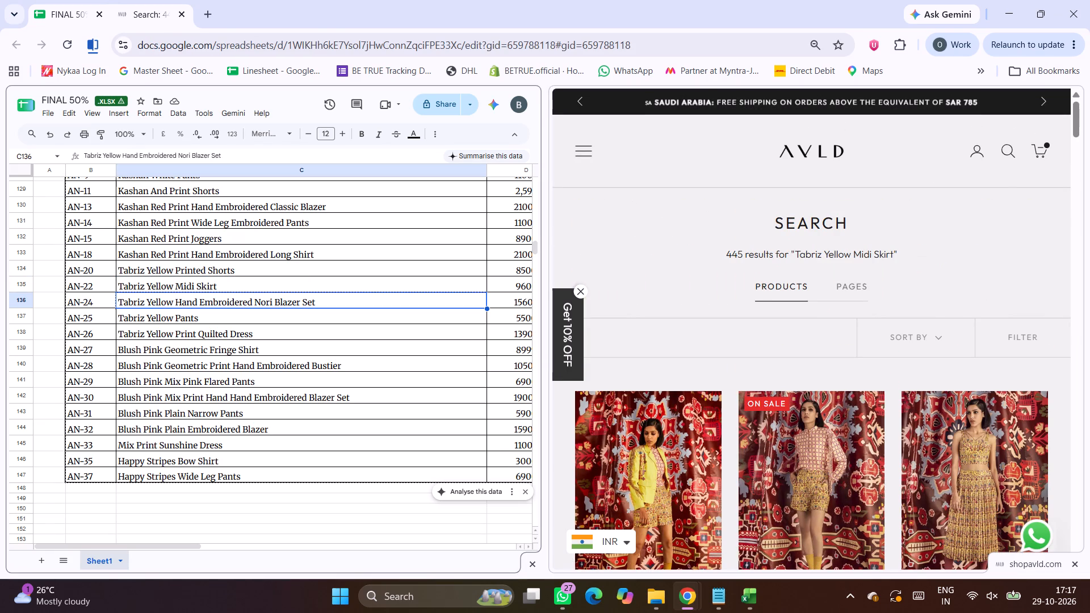
pyautogui.click(1004, 149)
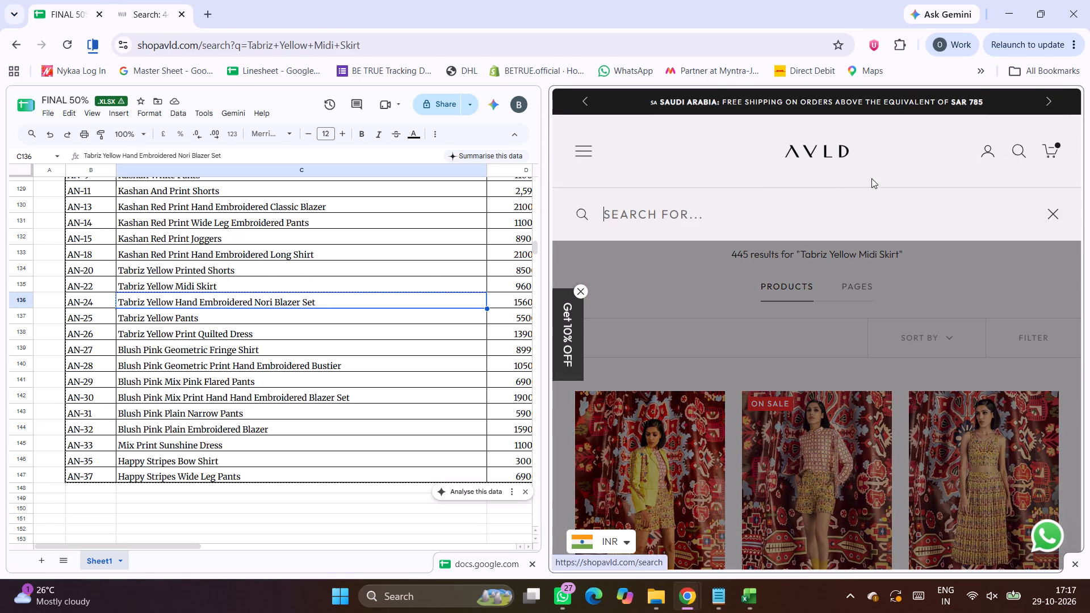
pyautogui.hotkey('ctrl', 'v')
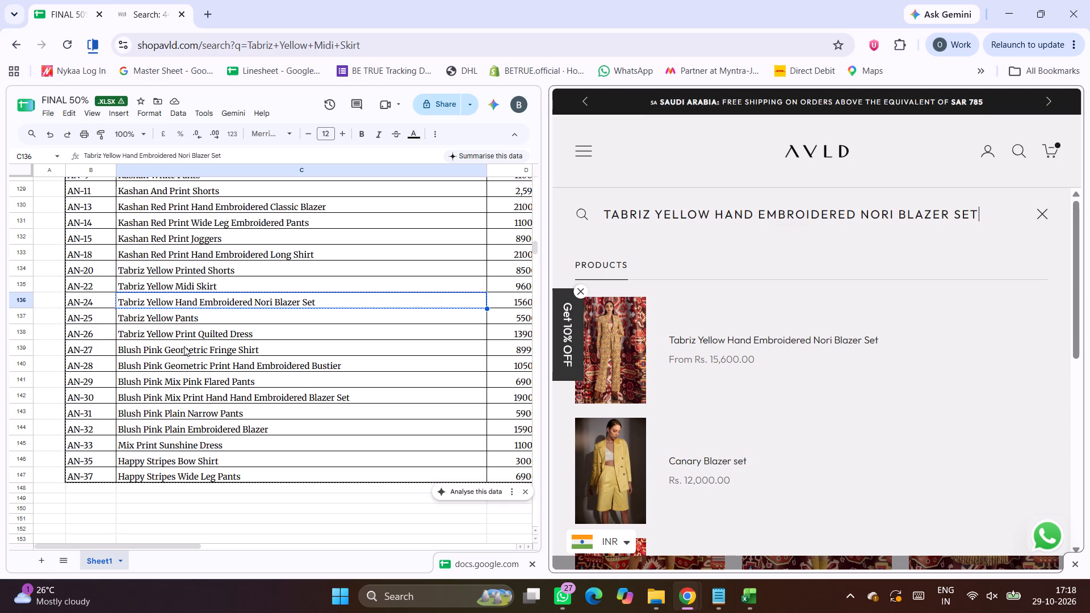
# Search the store for "Tabriz Yellow Pants", the product name copied from the AN-25 row, and view the matching listings.
pyautogui.click(192, 317)
pyautogui.hotkey('ctrl', 'c')
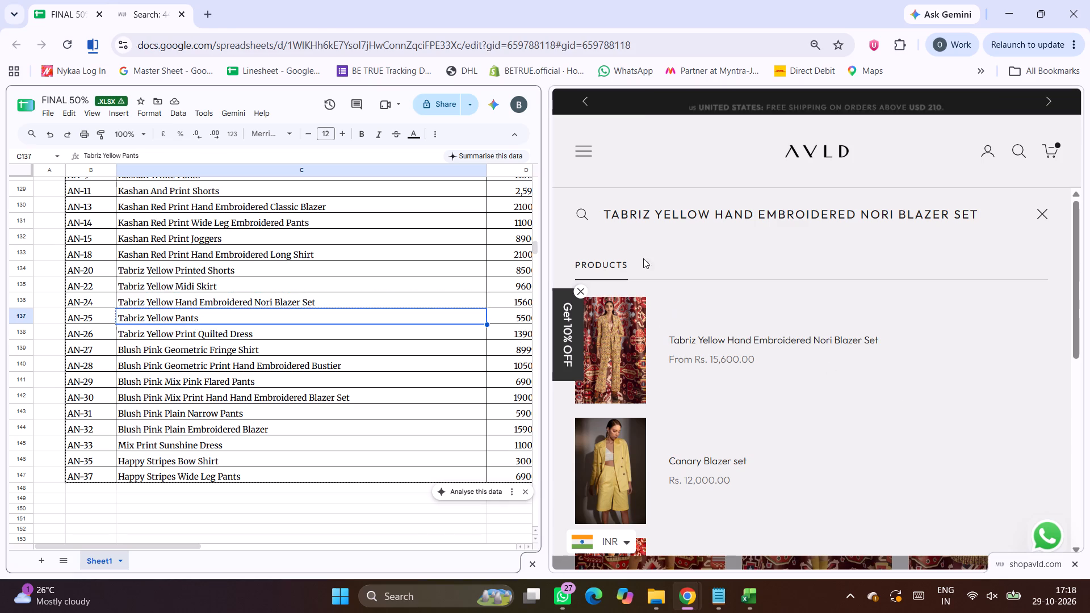
pyautogui.tripleClick(670, 215)
pyautogui.hotkey('ctrl', 'v')
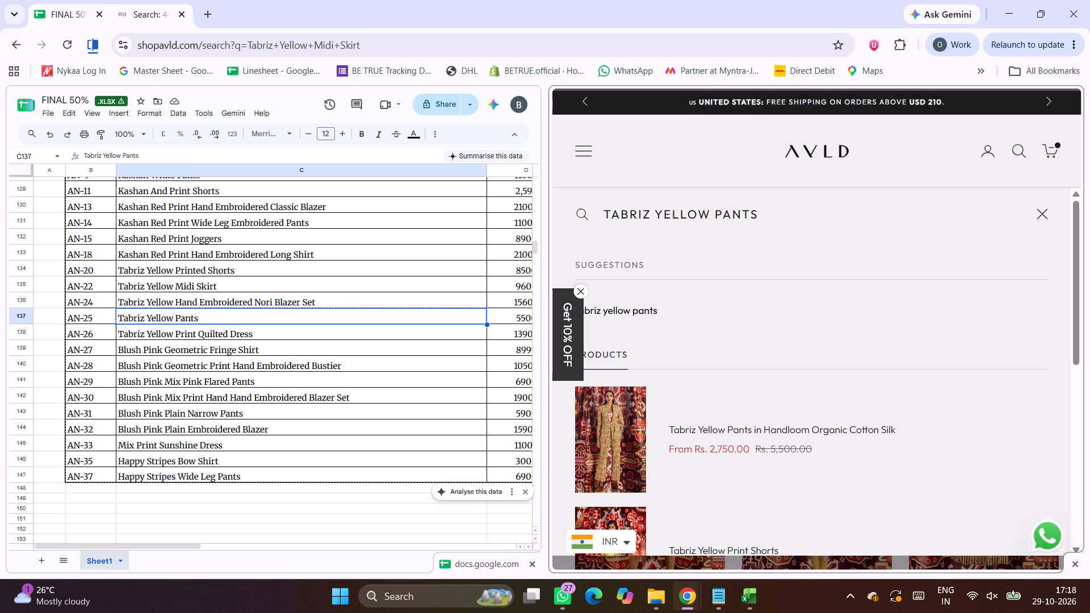
pyautogui.scroll(-1, 860, 452)
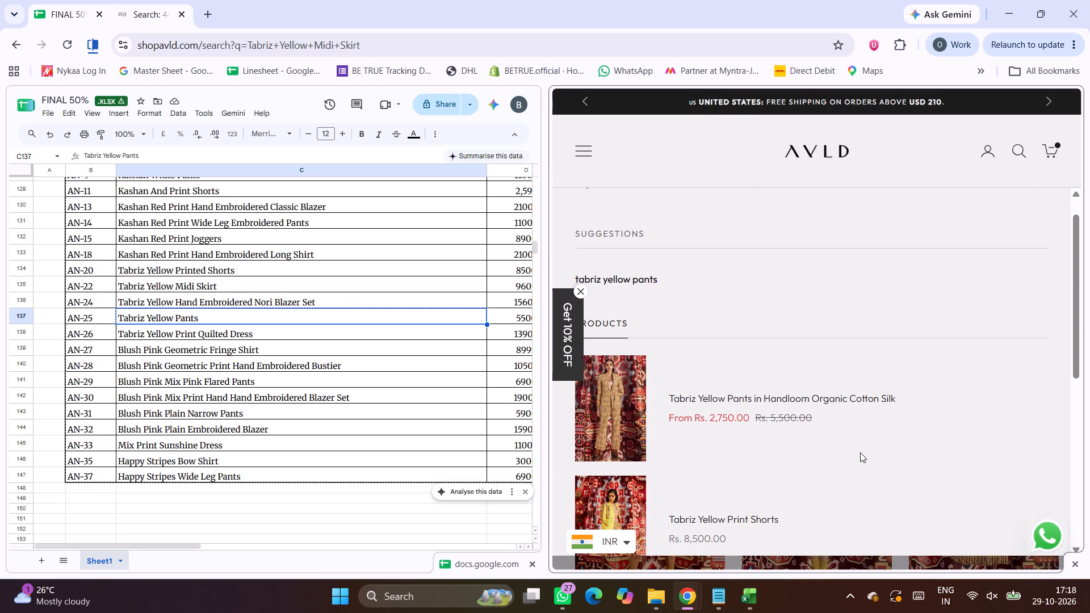
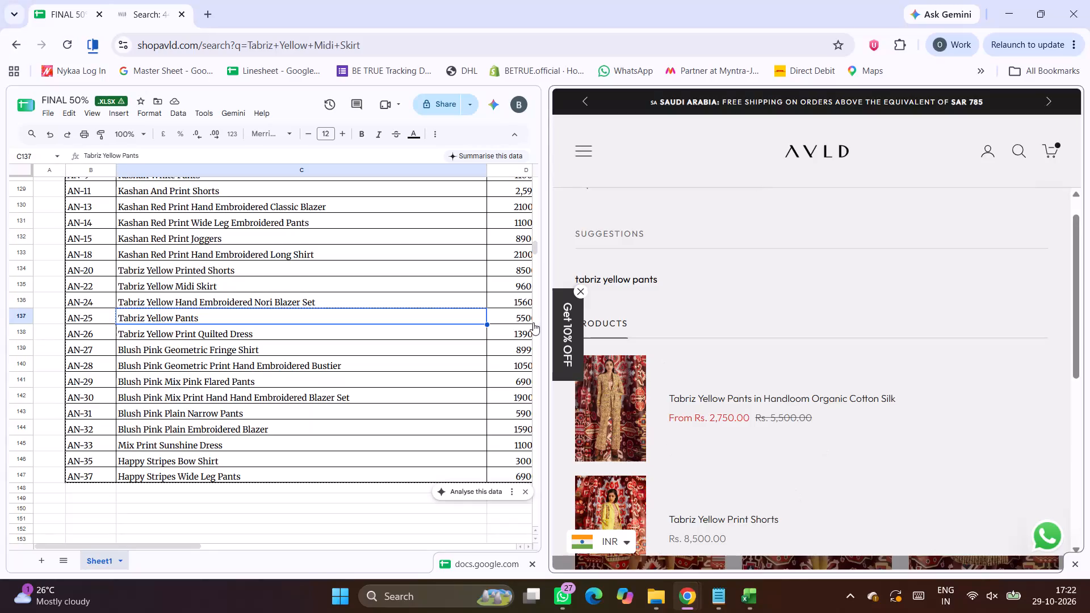
# Search the store for "Tabriz Yellow Print Quilted Dress", the product name copied from the AN-26 row.
pyautogui.click(447, 333)
pyautogui.hotkey('ctrl', 'c')
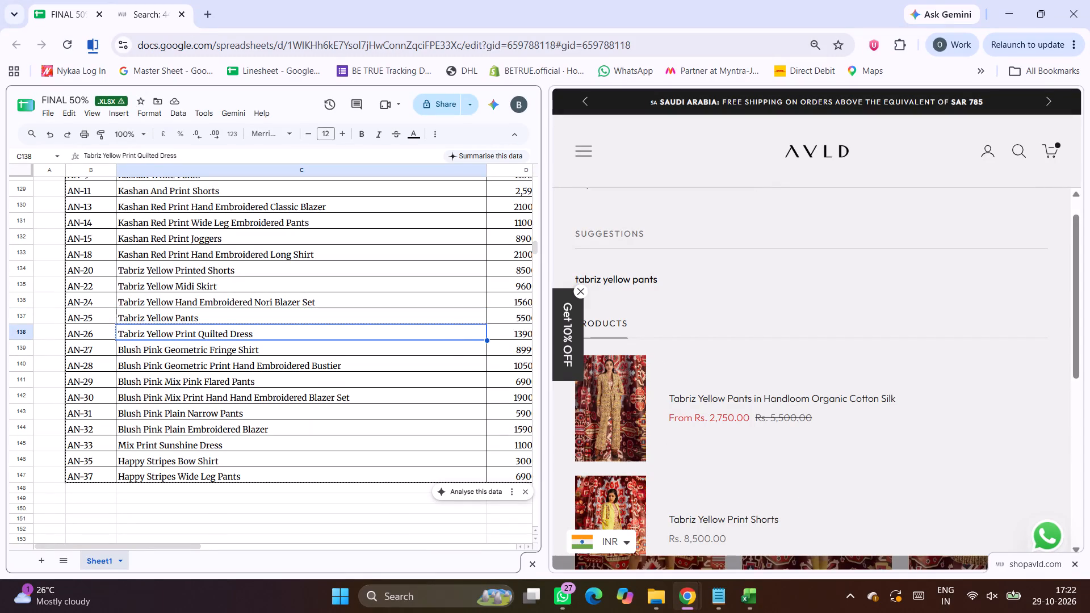
pyautogui.click(633, 240)
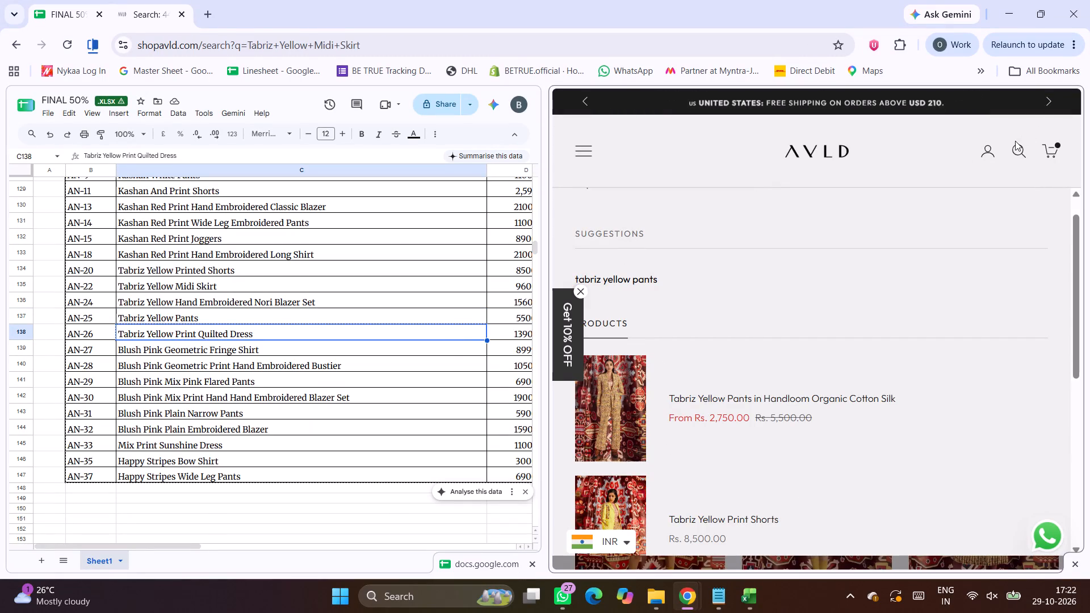
pyautogui.click(1015, 145)
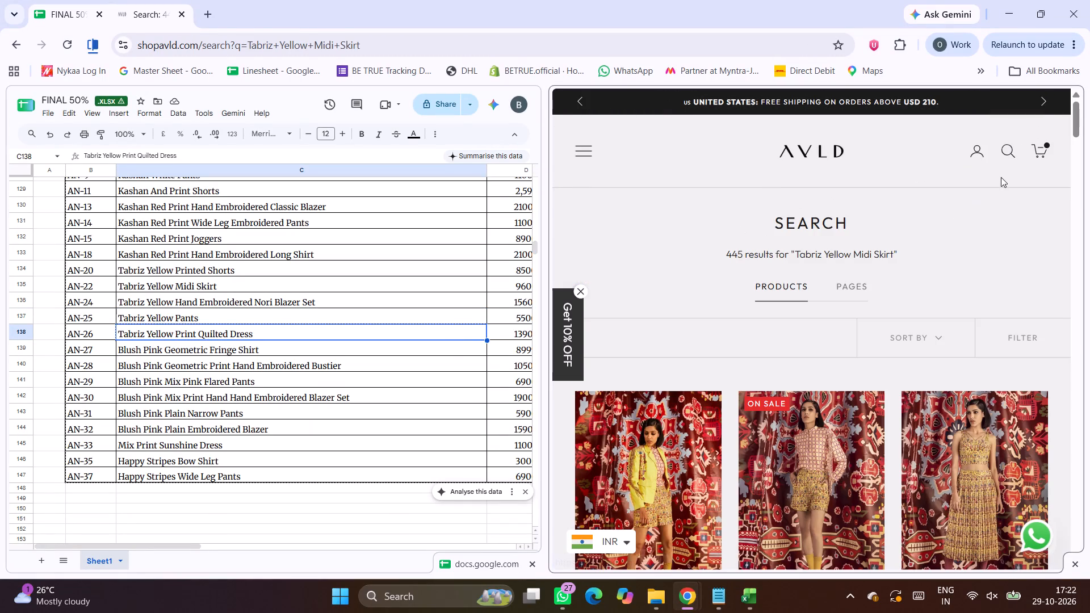
pyautogui.click(1004, 152)
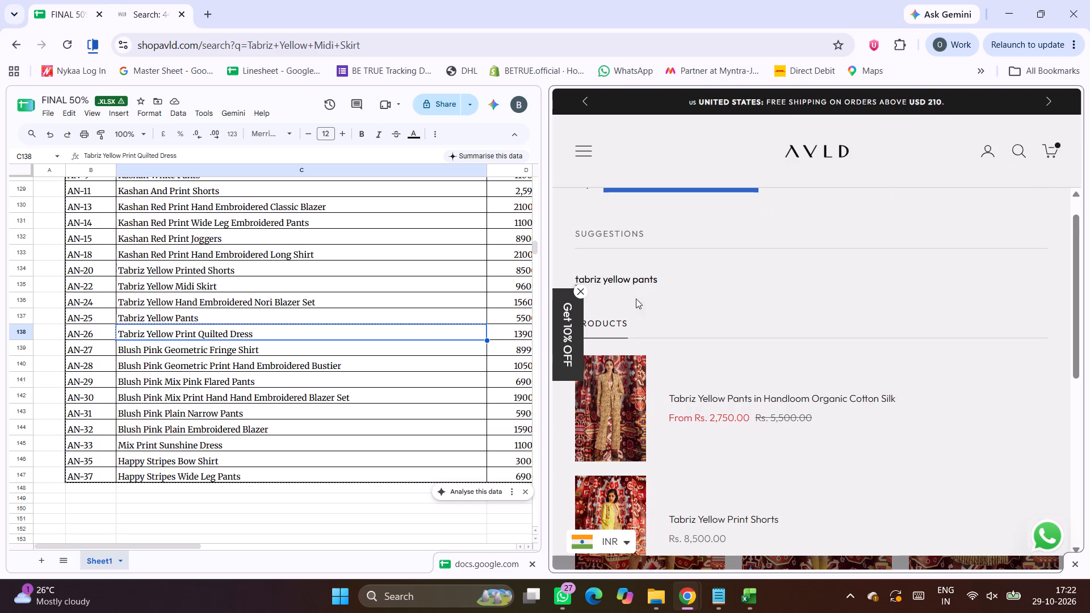
pyautogui.scroll(4, 652, 226)
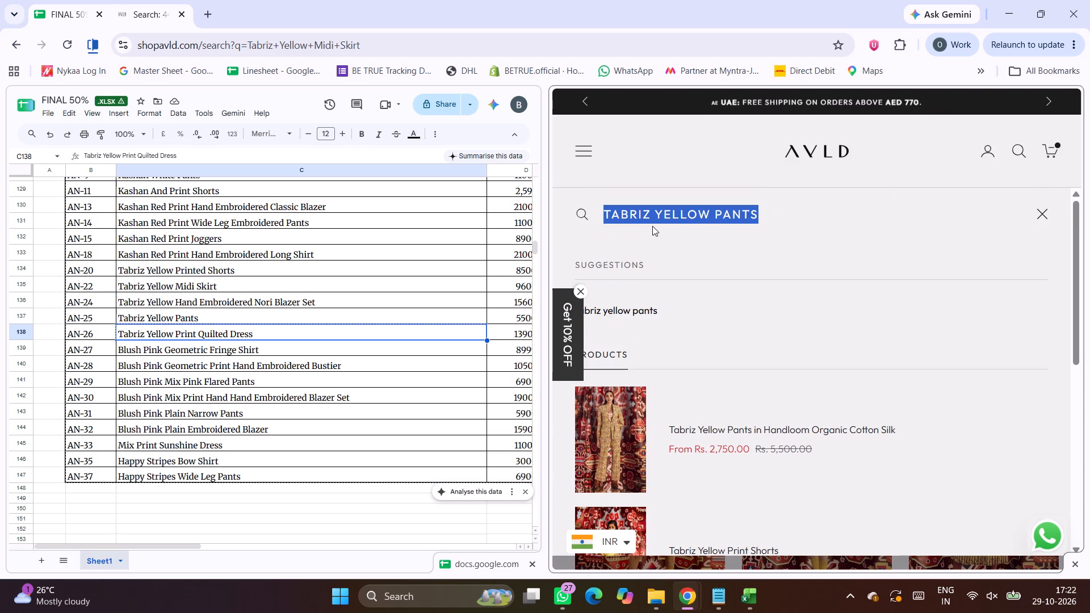
pyautogui.hotkey('ctrl', 'v')
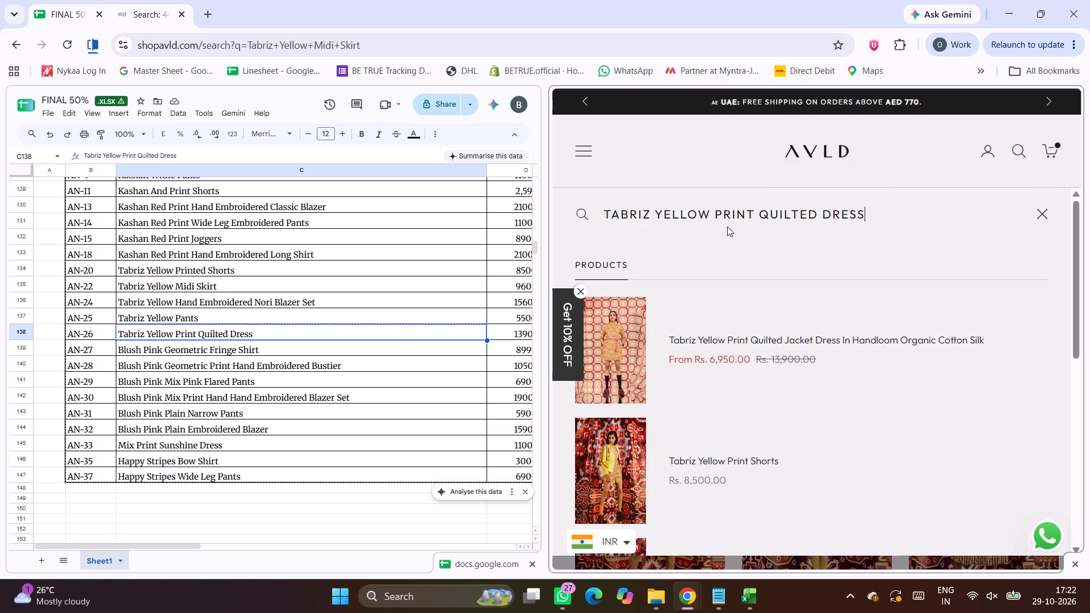
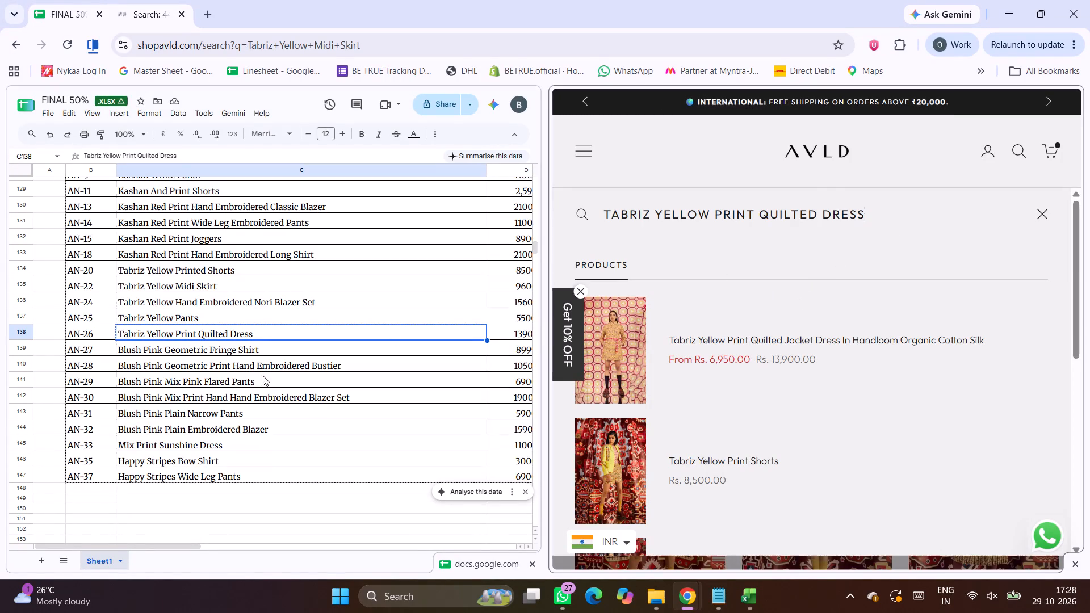
# Search the store for "Blush Pink Geometric Fringe Shirt", the product name copied from the AN-27 row.
pyautogui.click(238, 351)
pyautogui.hotkey('ctrl', 'c')
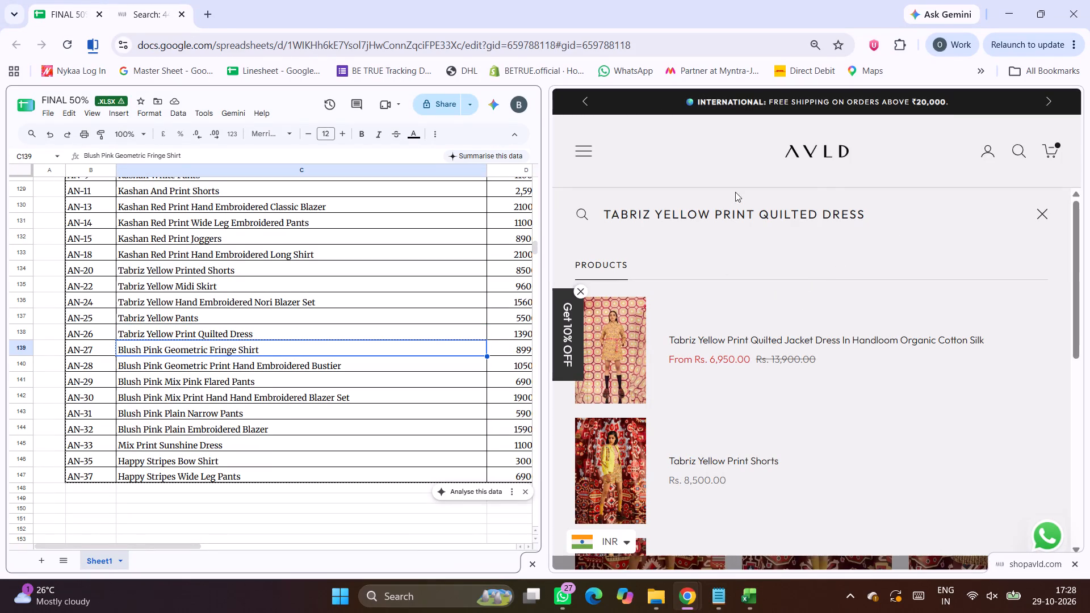
pyautogui.tripleClick(712, 207)
pyautogui.hotkey('ctrl', 'v')
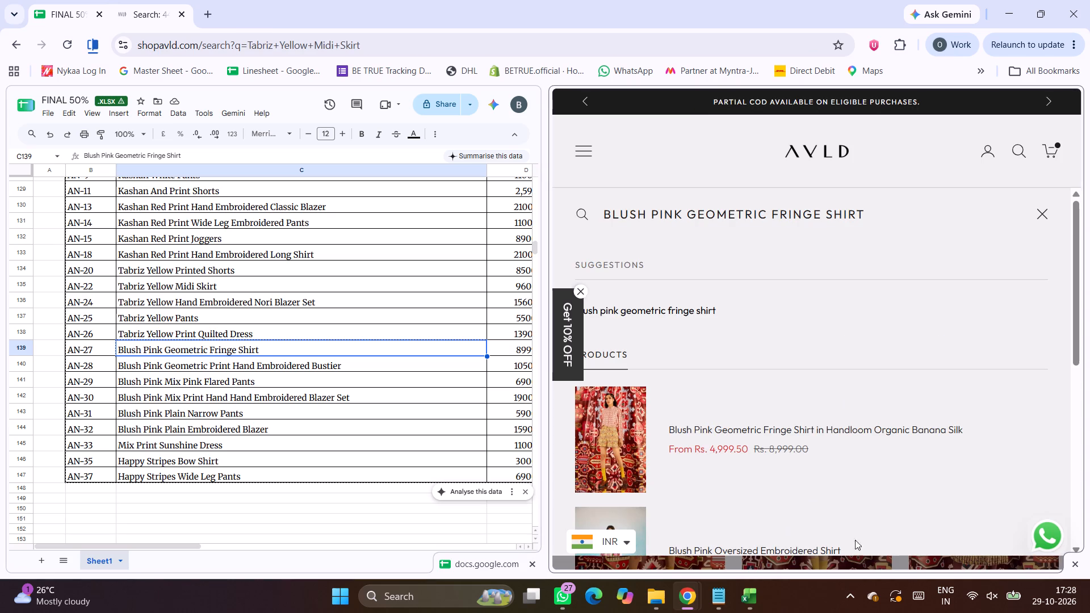
# Show the hidden background app icons in the system tray.
pyautogui.click(845, 601)
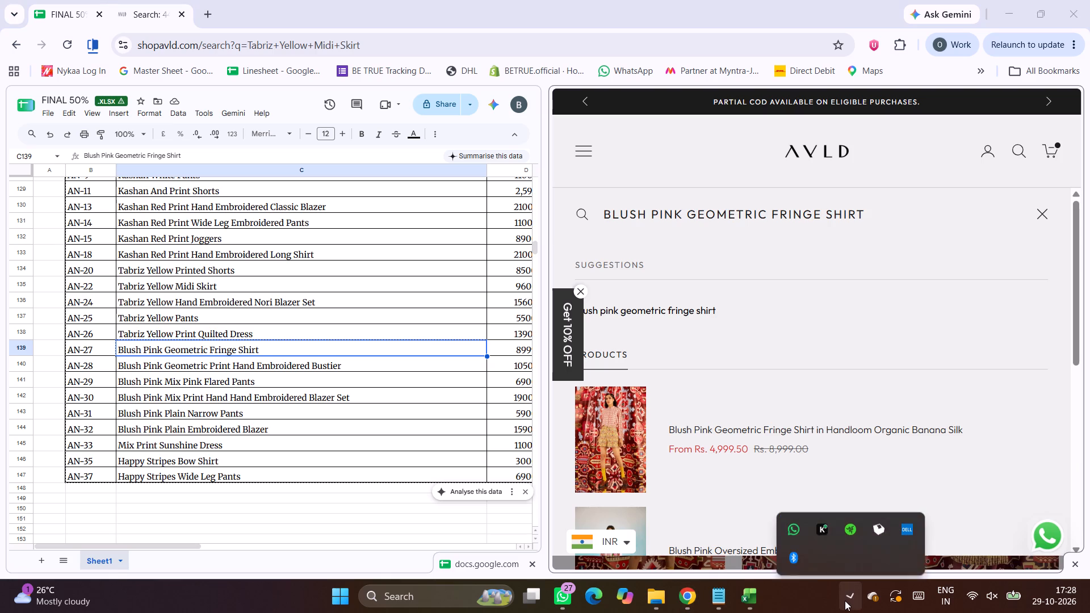
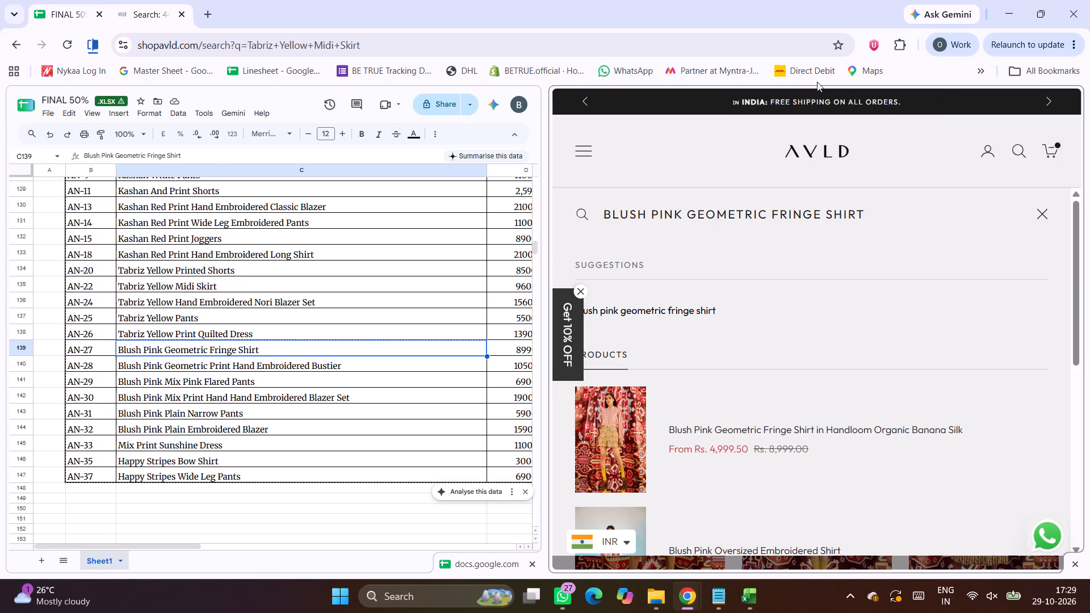
# Search the store for "Blush Pink Geometric Print Hand Embroidered Bustier", the product name copied from the AN-28 row.
pyautogui.click(288, 363)
pyautogui.hotkey('ctrl', 'c')
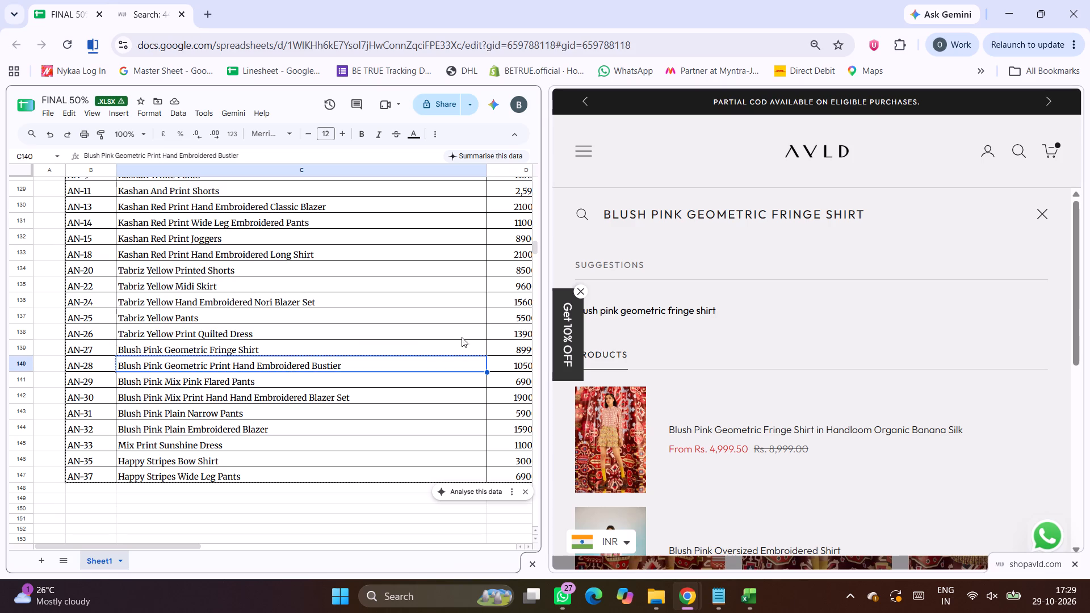
pyautogui.tripleClick(743, 216)
pyautogui.click(743, 216)
pyautogui.hotkey('ctrl', 'v')
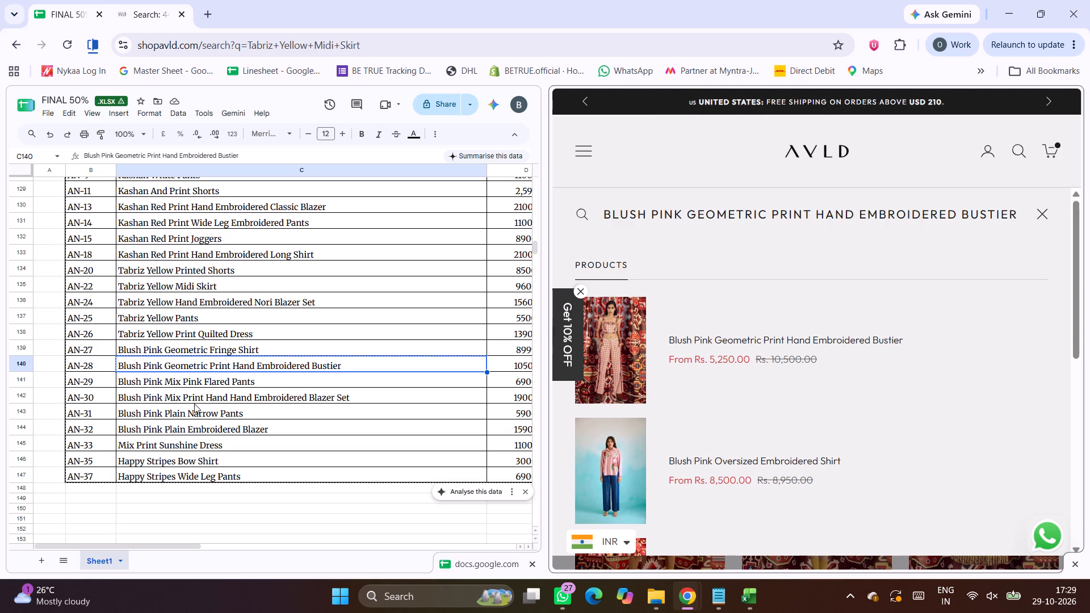
# Search the store for "Blush Pink Mix Pink Flared Pants", copied from the AN-29 row, and open the full list of results.
pyautogui.click(290, 377)
pyautogui.hotkey('ctrl', 'c')
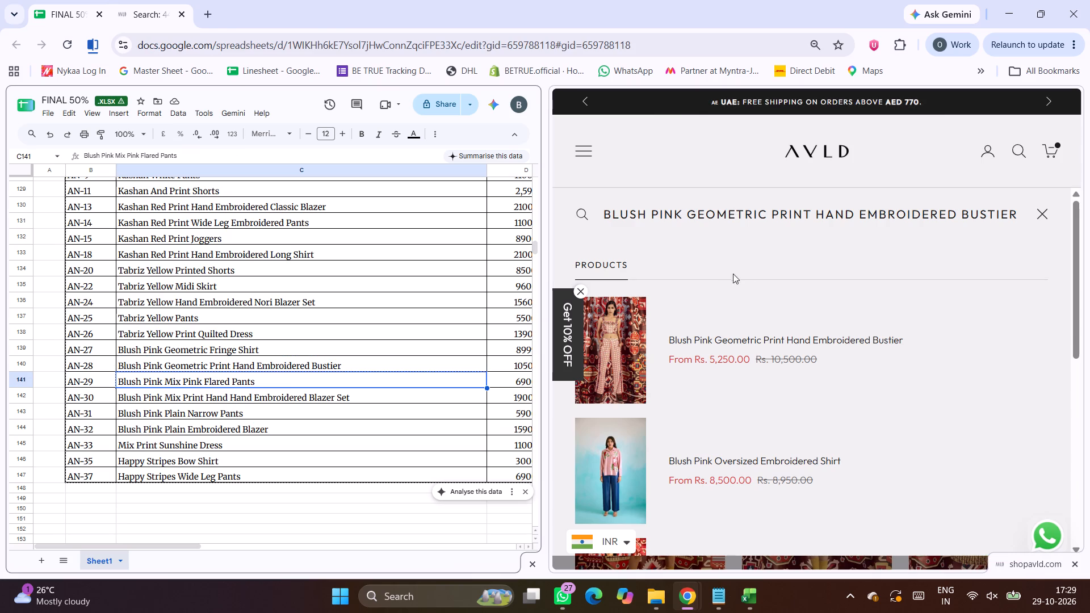
pyautogui.tripleClick(846, 211)
pyautogui.hotkey('ctrl', 'v')
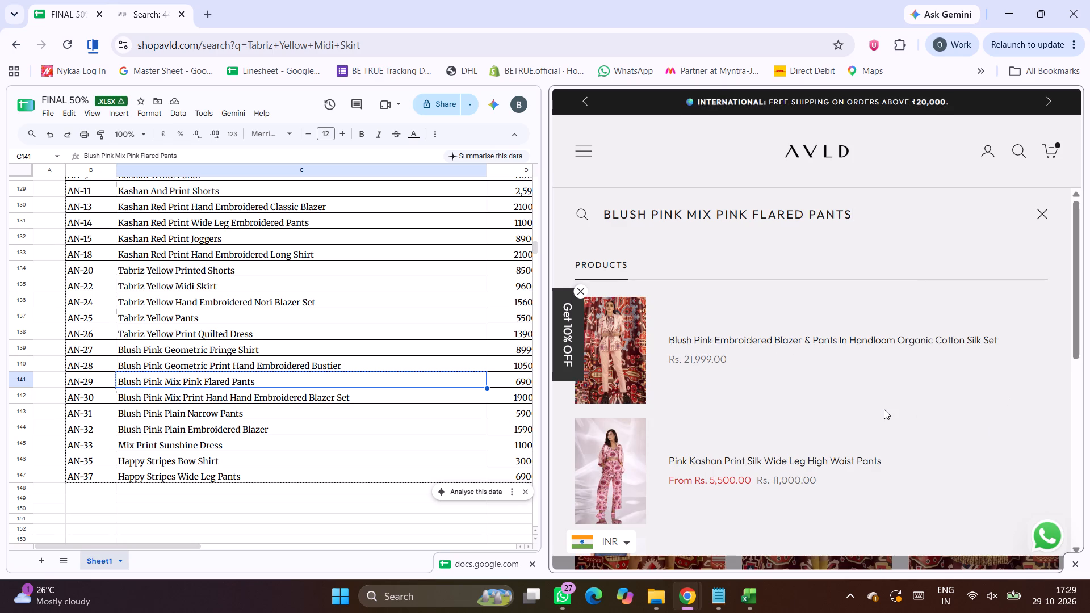
pyautogui.scroll(-6, 884, 409)
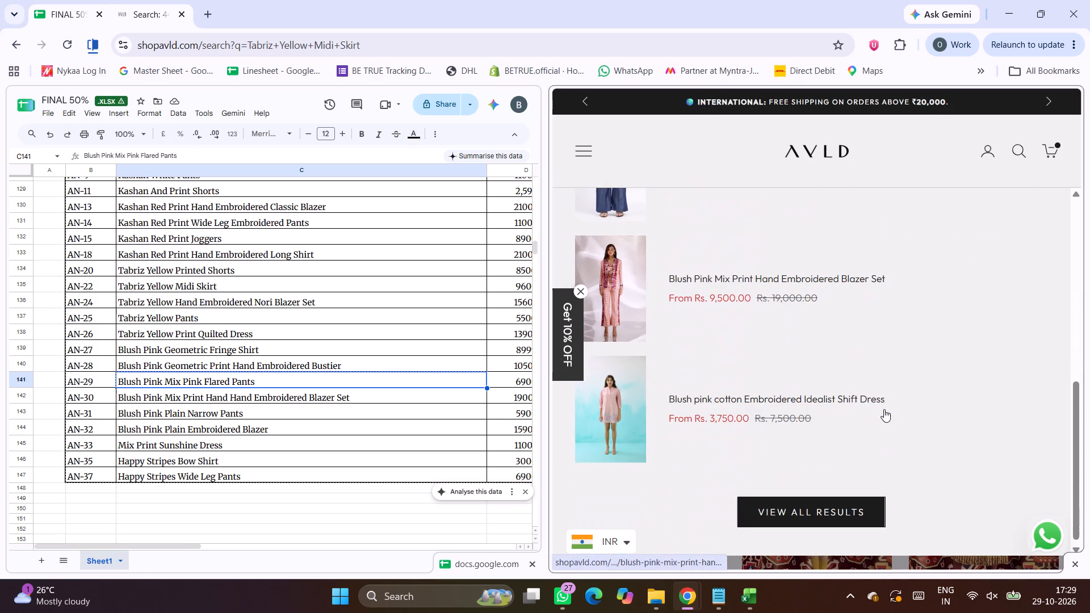
pyautogui.scroll(-2, 884, 409)
pyautogui.click(790, 497)
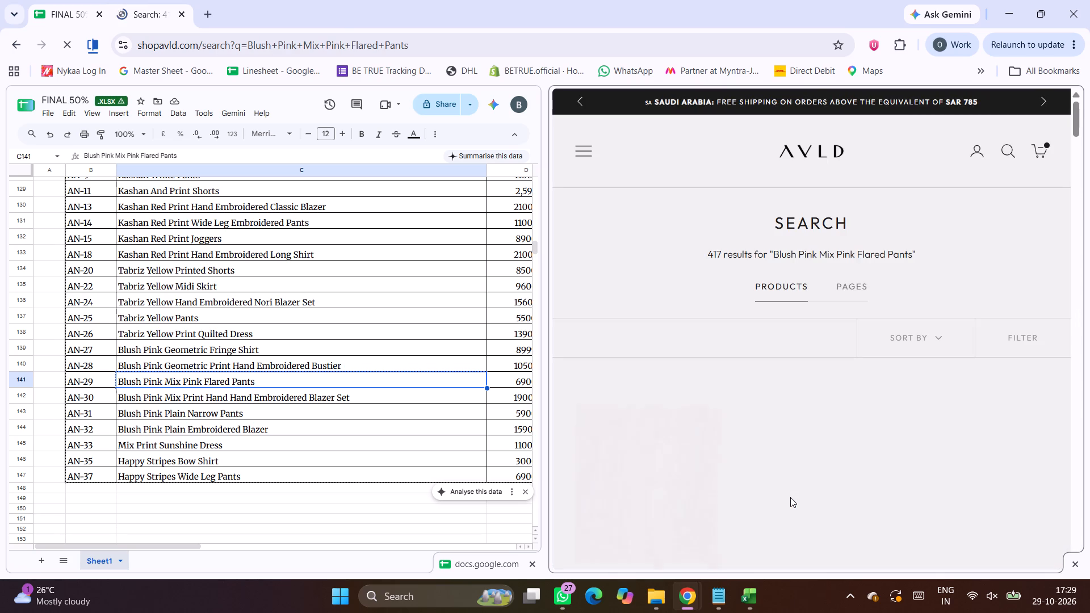
# Look through the full search results for a listing and price matching the Blush Pink Mix Pink Flared Pants.
pyautogui.scroll(-2, 826, 337)
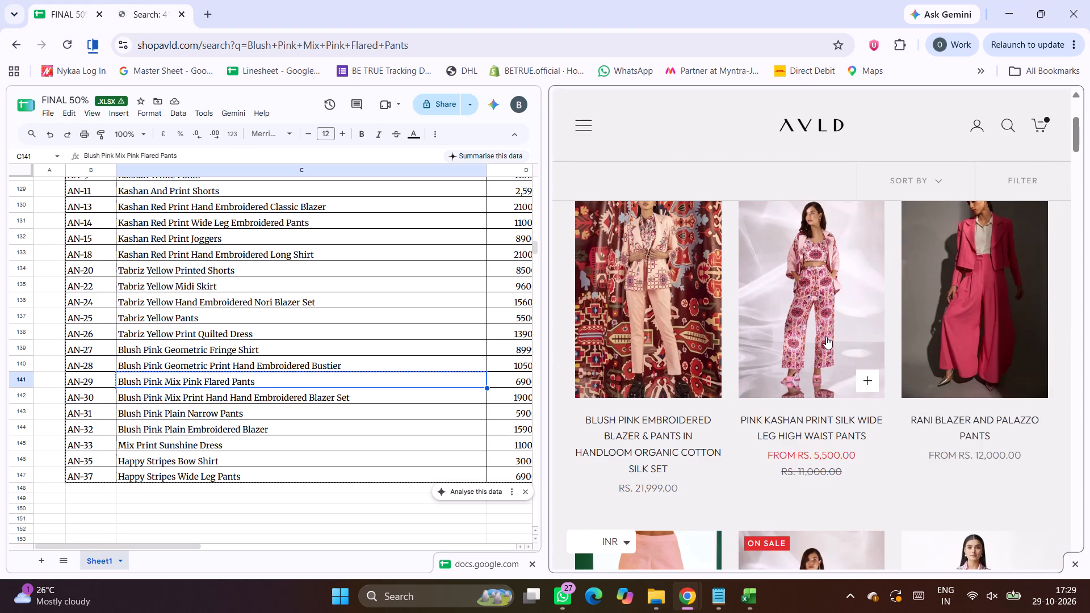
pyautogui.scroll(-4, 826, 337)
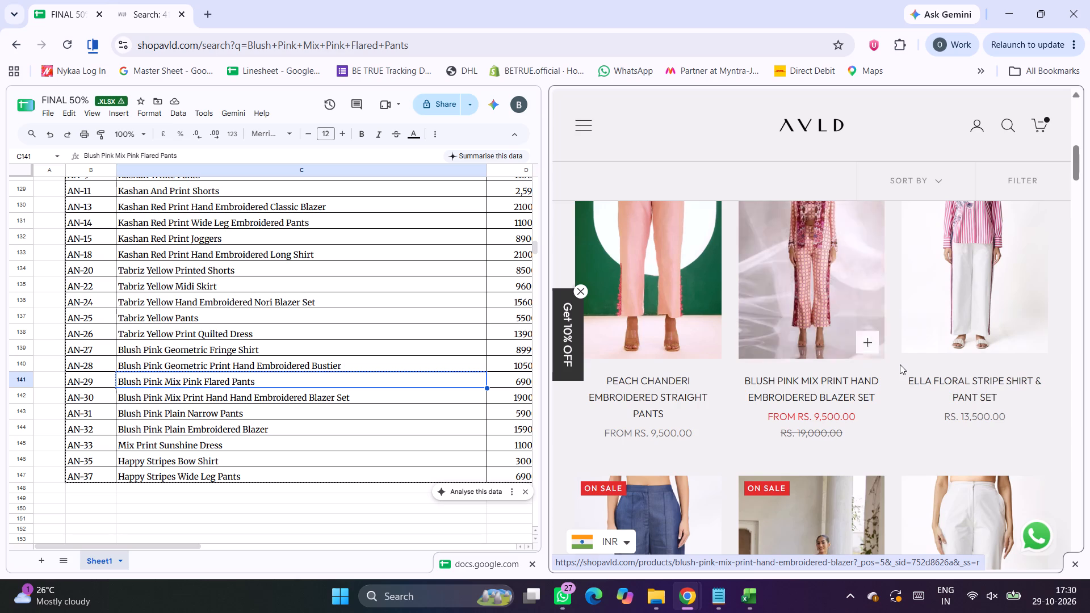
pyautogui.scroll(-4, 900, 364)
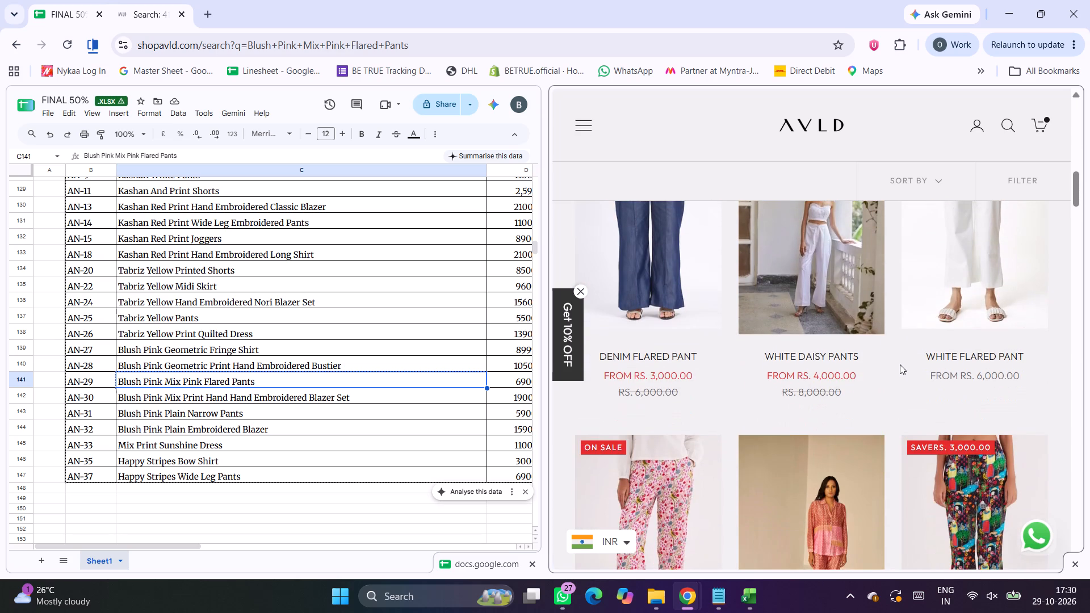
pyautogui.scroll(-4, 900, 364)
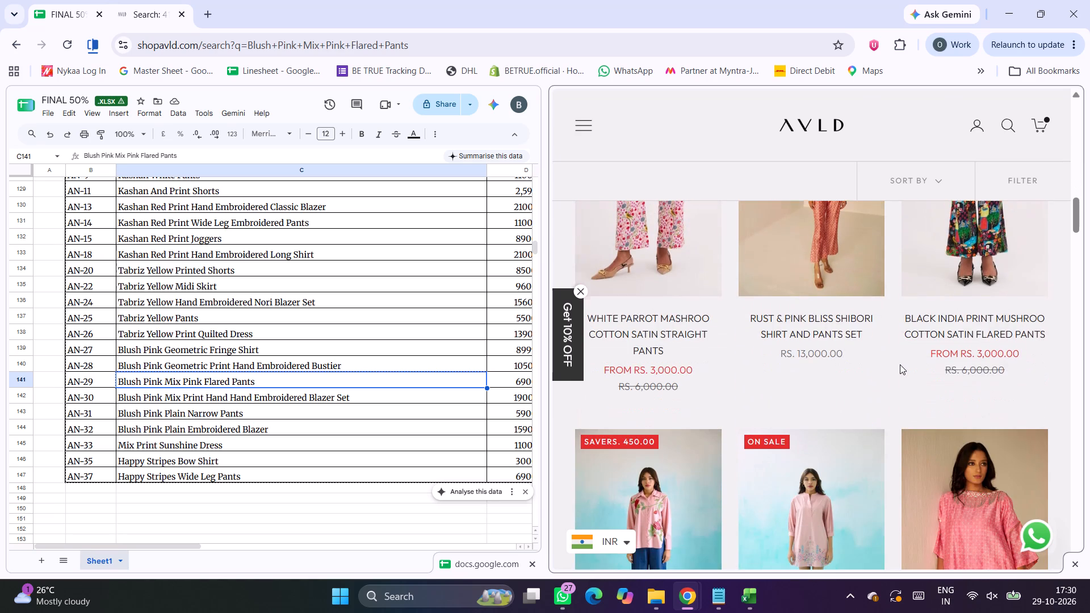
pyautogui.scroll(-2, 900, 364)
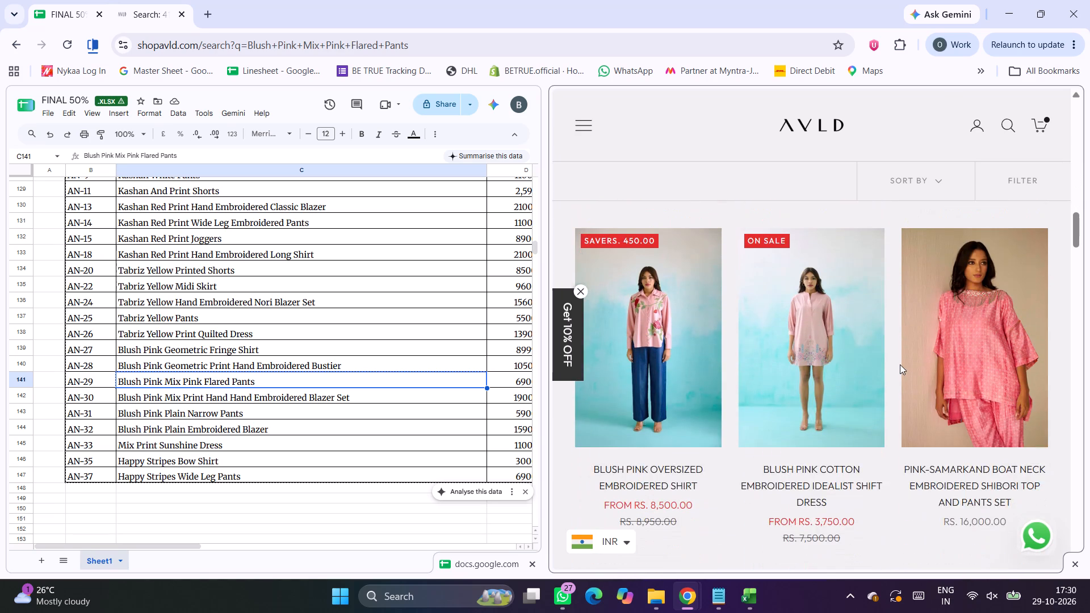
pyautogui.scroll(-5, 900, 364)
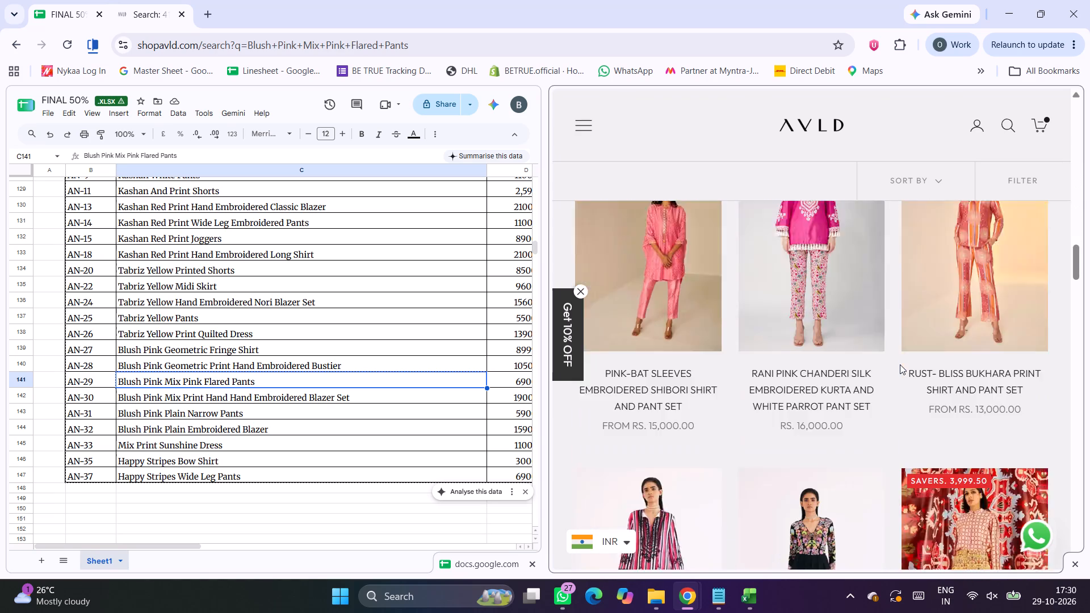
pyautogui.scroll(-3, 900, 364)
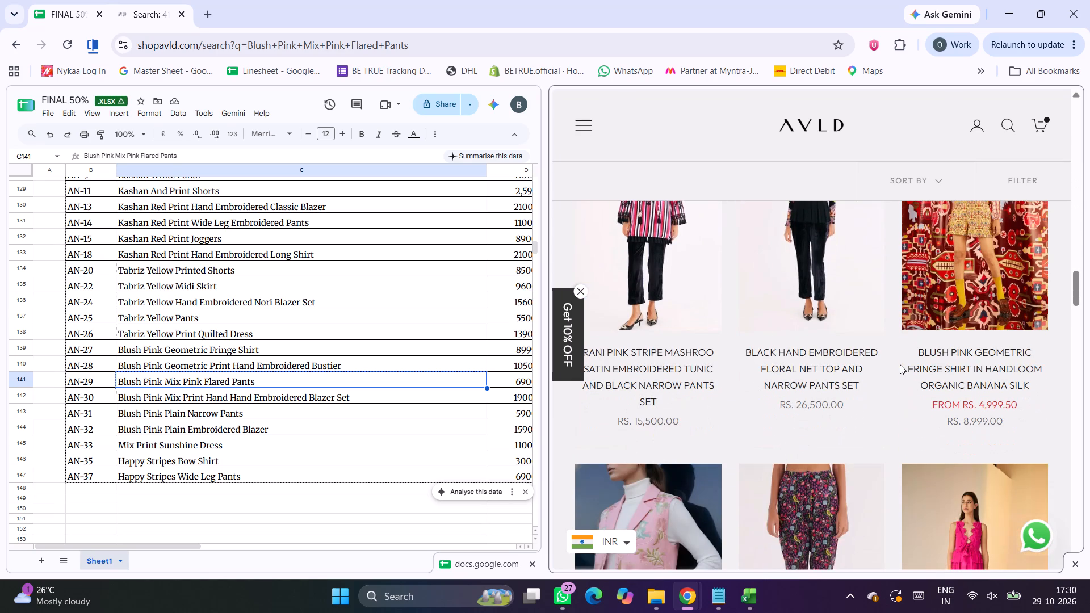
pyautogui.scroll(-3, 900, 364)
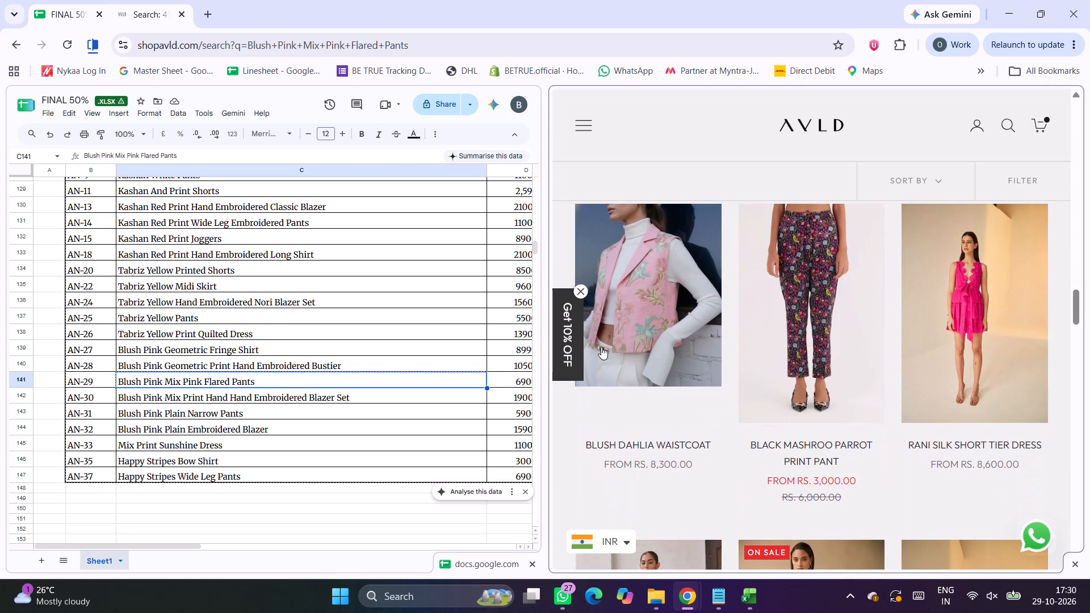
# Search the store for "Blush Pink Mix Print Hand Hand Embroidered Blazer Set", the product name copied from the AN-30 row.
pyautogui.click(320, 395)
pyautogui.hotkey('ctrl', 'c')
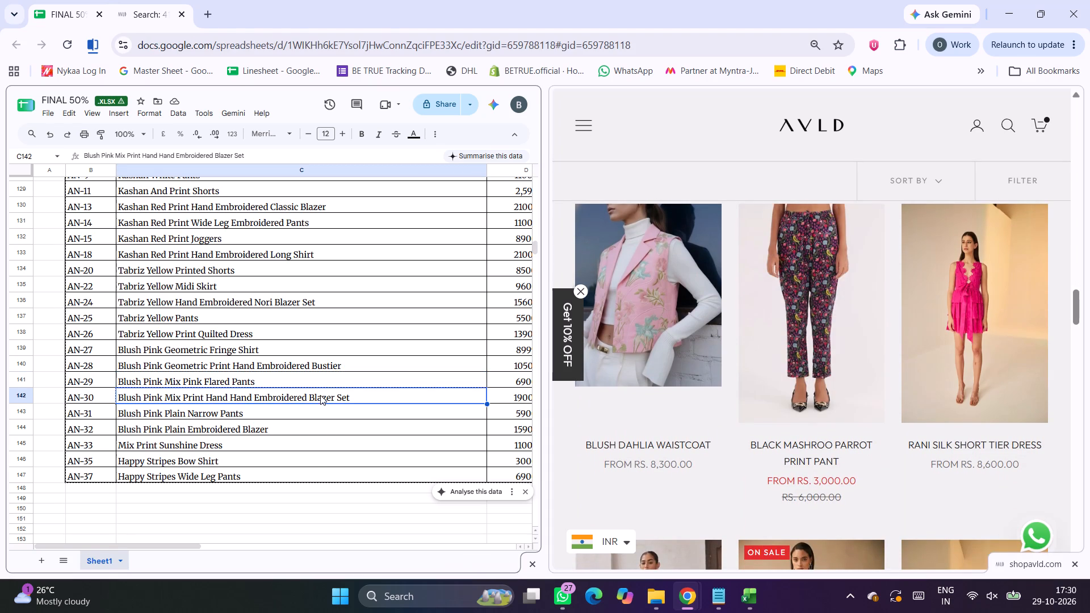
pyautogui.scroll(6, 877, 335)
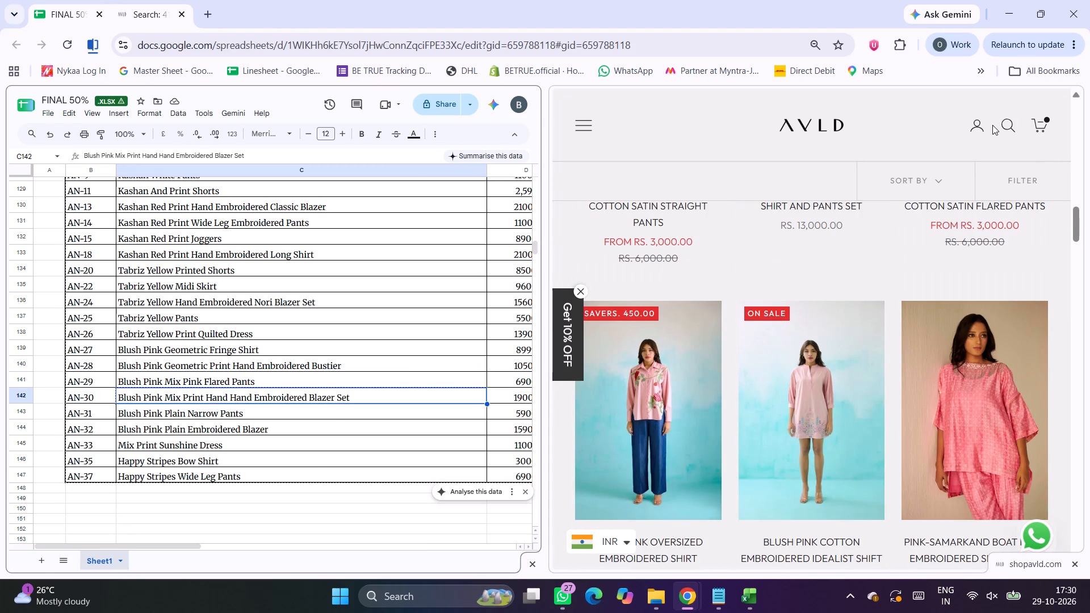
pyautogui.click(1000, 124)
pyautogui.hotkey('ctrl', 'v')
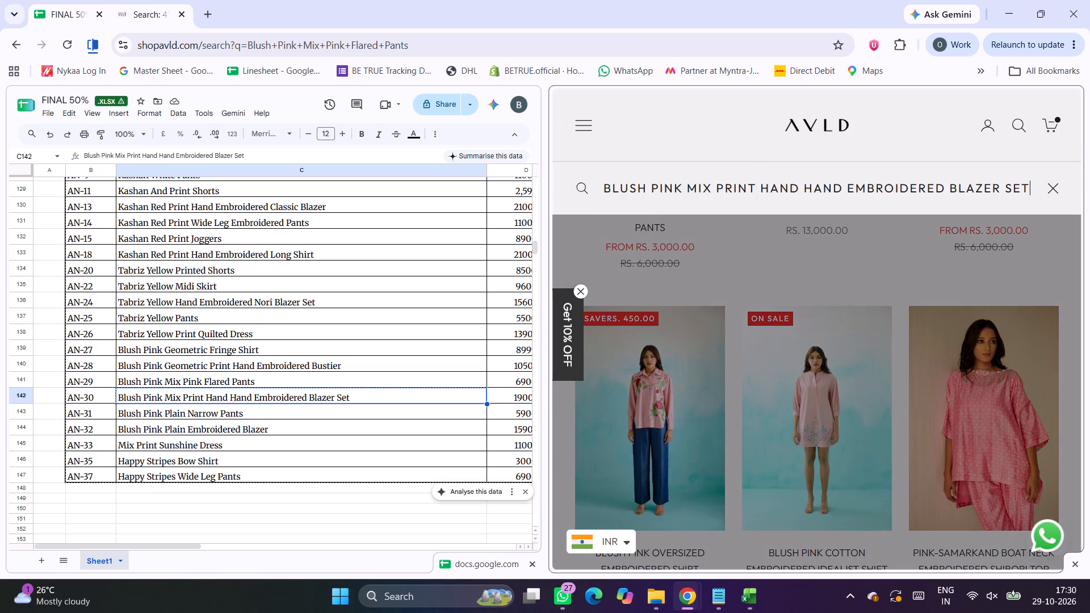
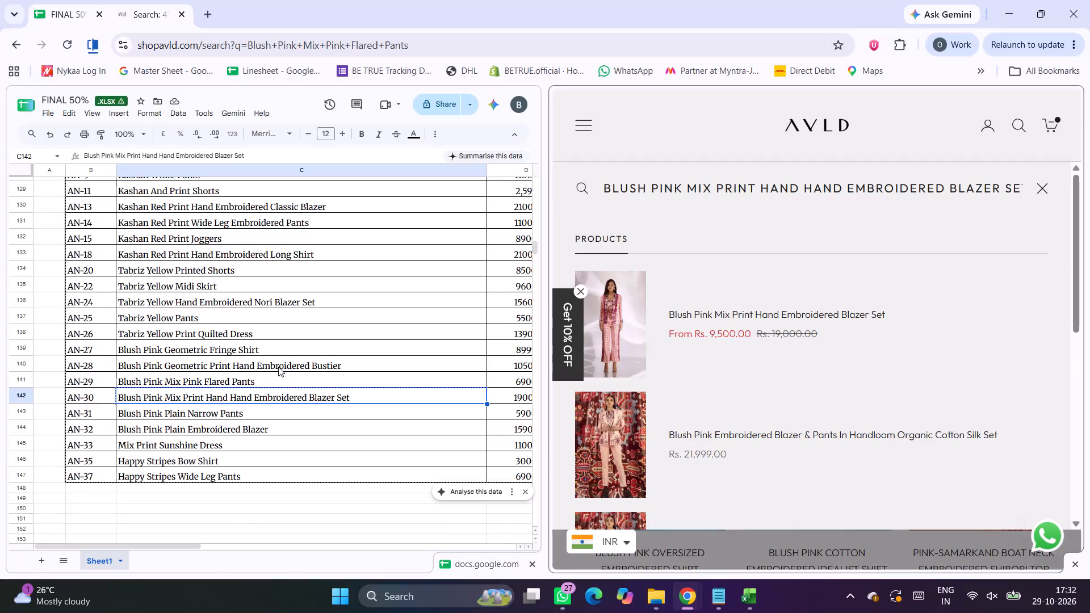
# Search the store for "Blush Pink Plain Narrow Pants", copied from the AN-31 row, and open the full list of results.
pyautogui.click(336, 412)
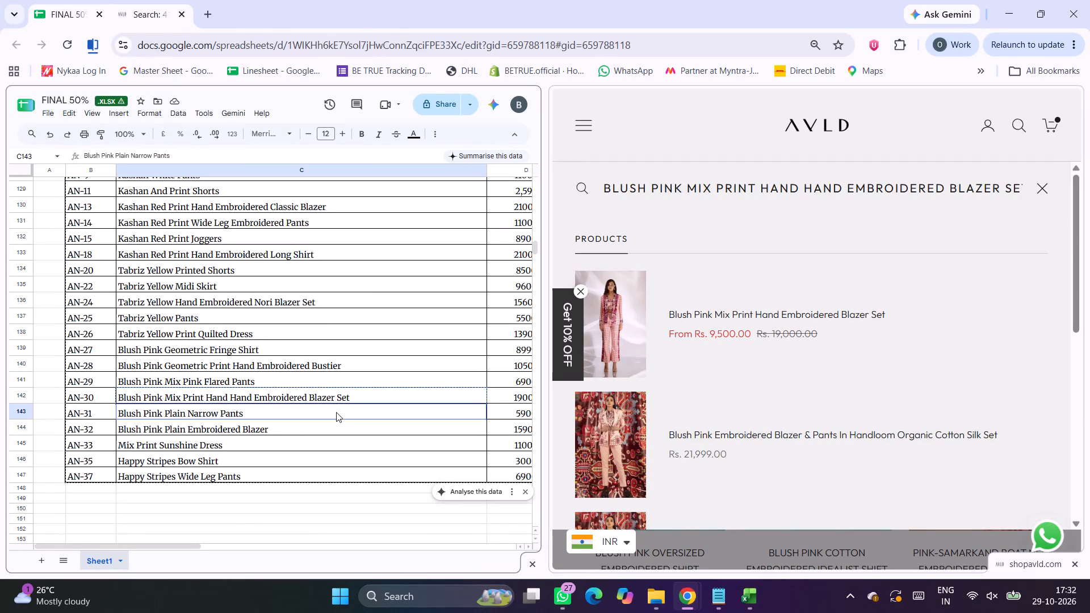
pyautogui.hotkey('ctrl', 'c')
pyautogui.tripleClick(725, 182)
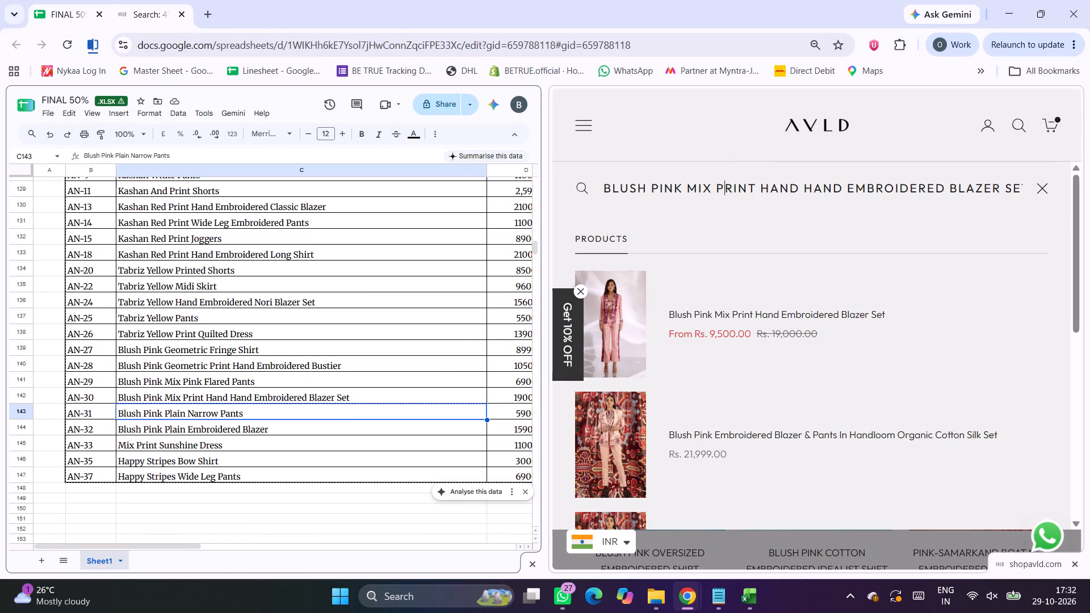
pyautogui.hotkey('ctrl', 'v')
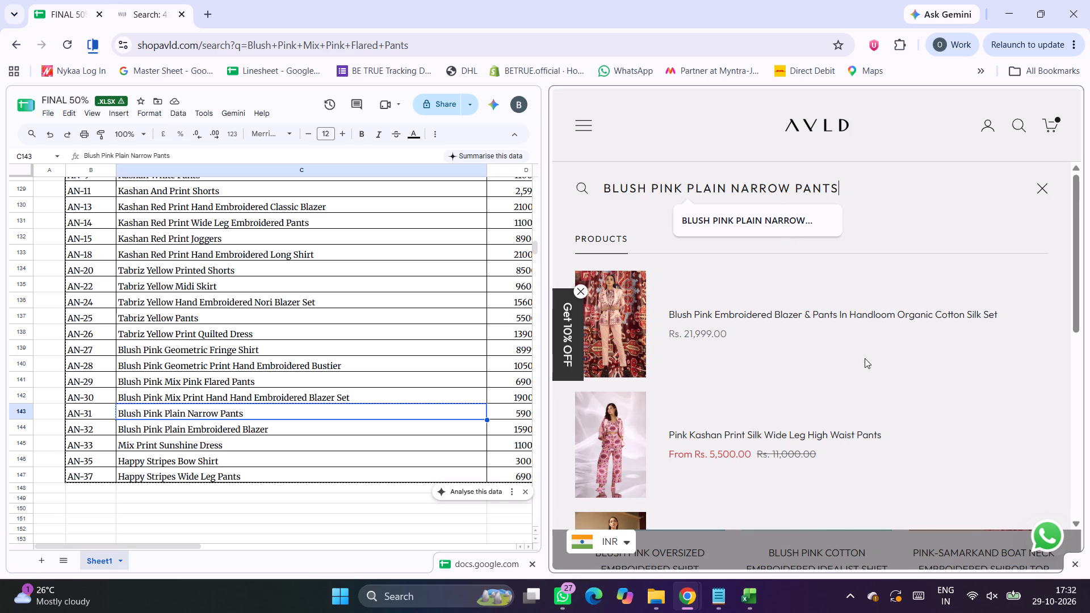
pyautogui.scroll(-5, 882, 396)
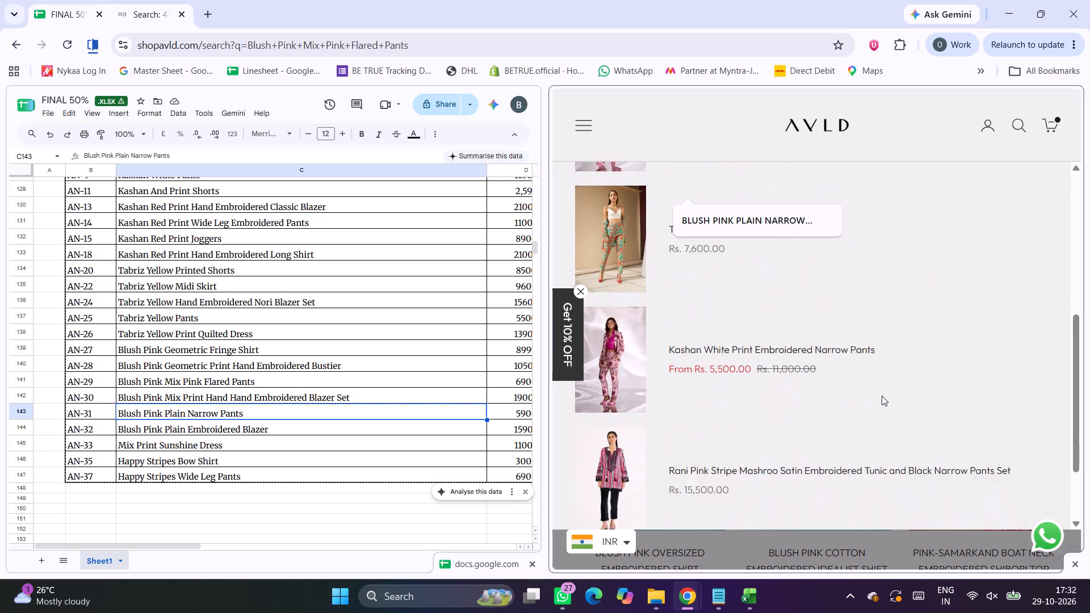
pyautogui.scroll(-4, 882, 396)
pyautogui.click(820, 478)
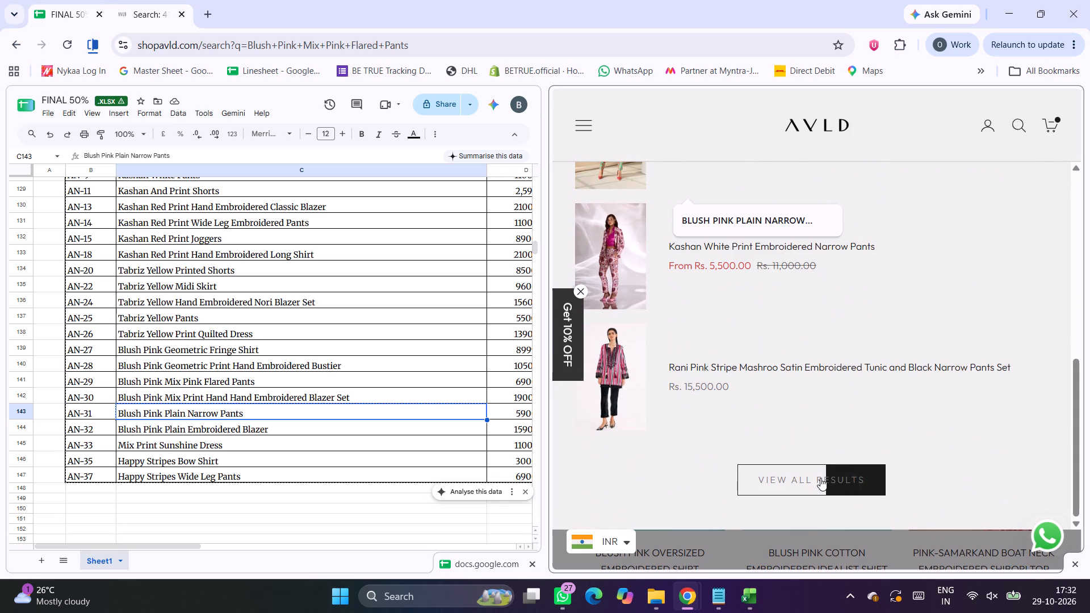
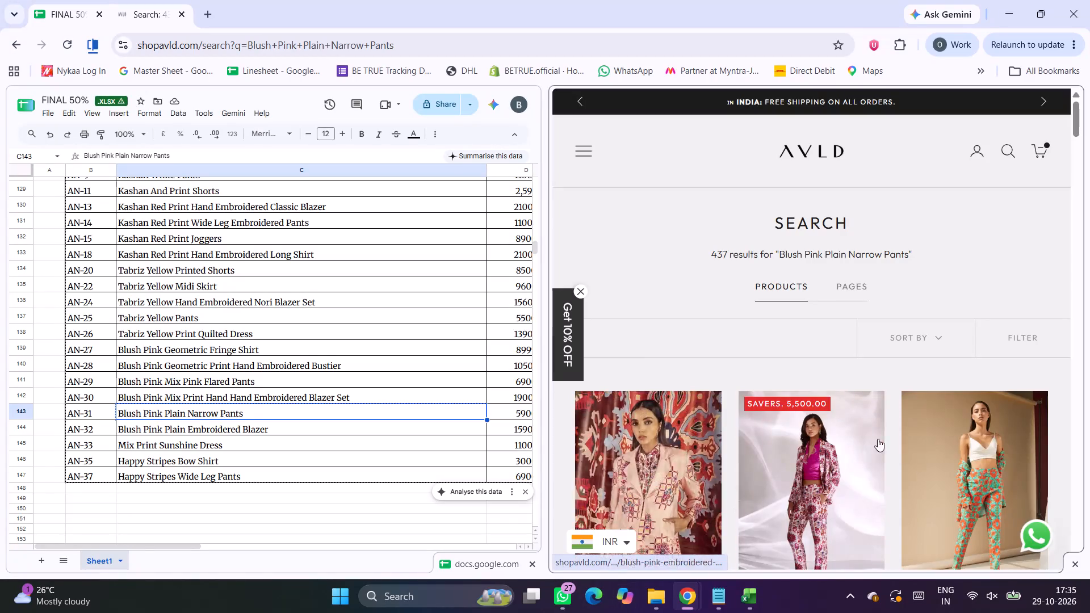
# Look through the store's results for "Blush Pink Plain Narrow Pants" for a listing matching the AN-31 product.
pyautogui.scroll(-2, 887, 438)
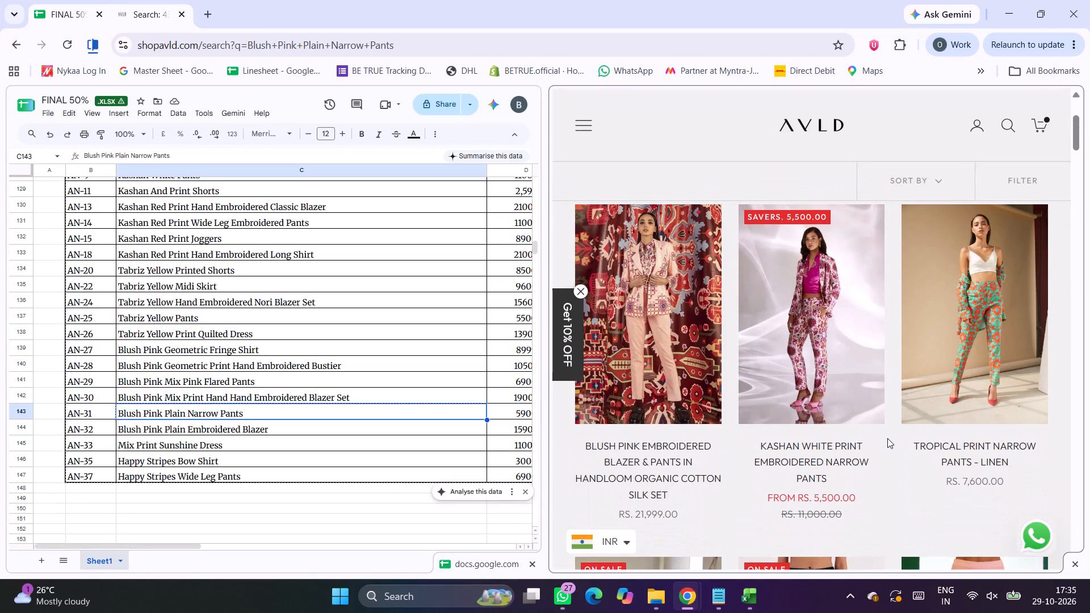
pyautogui.scroll(-5, 887, 438)
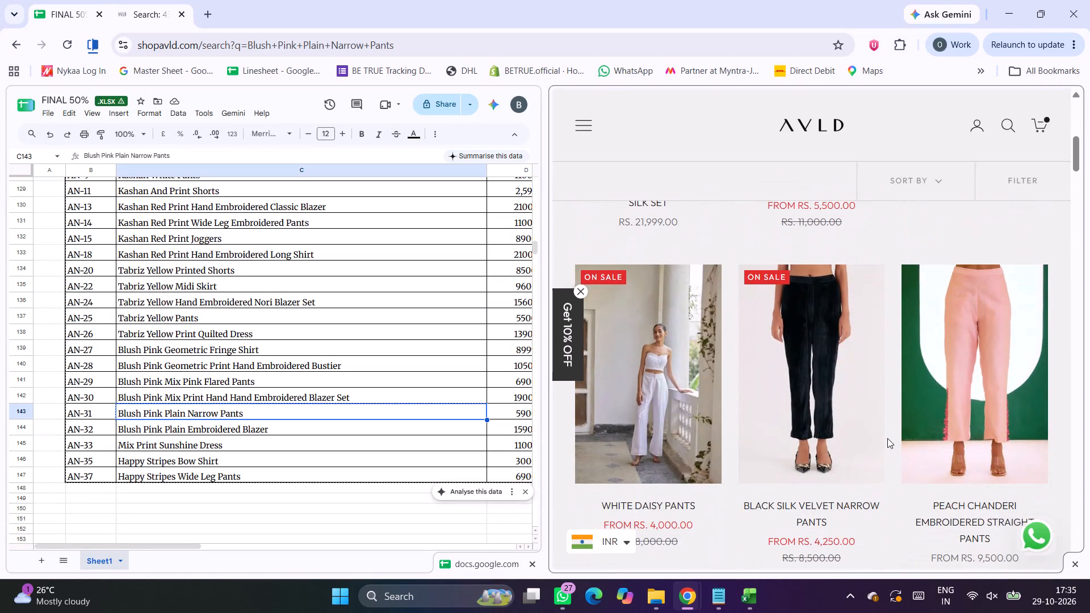
pyautogui.scroll(-2, 887, 438)
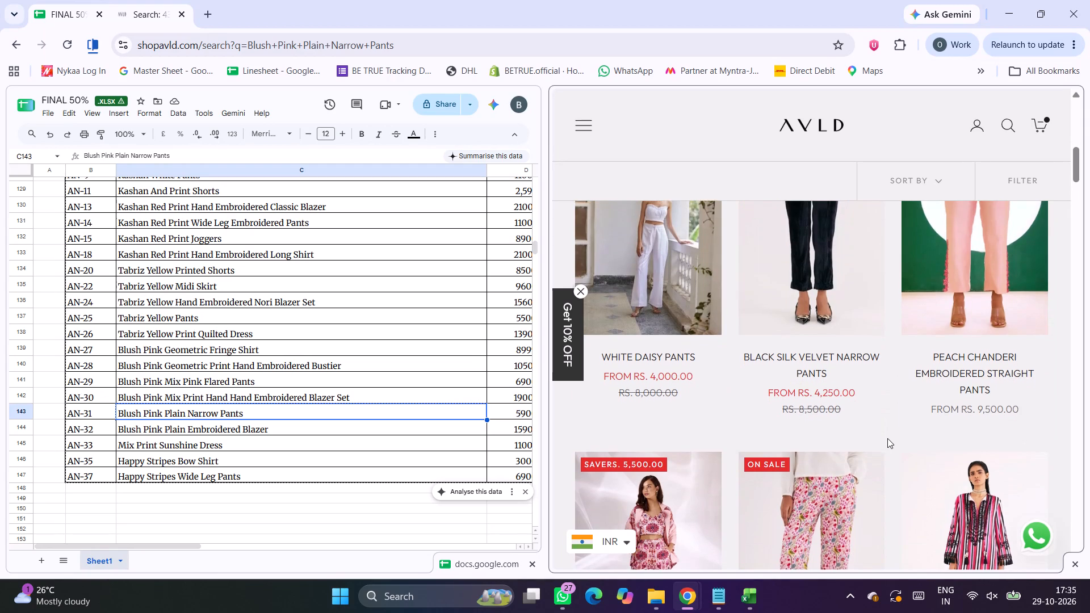
pyautogui.scroll(-1, 887, 438)
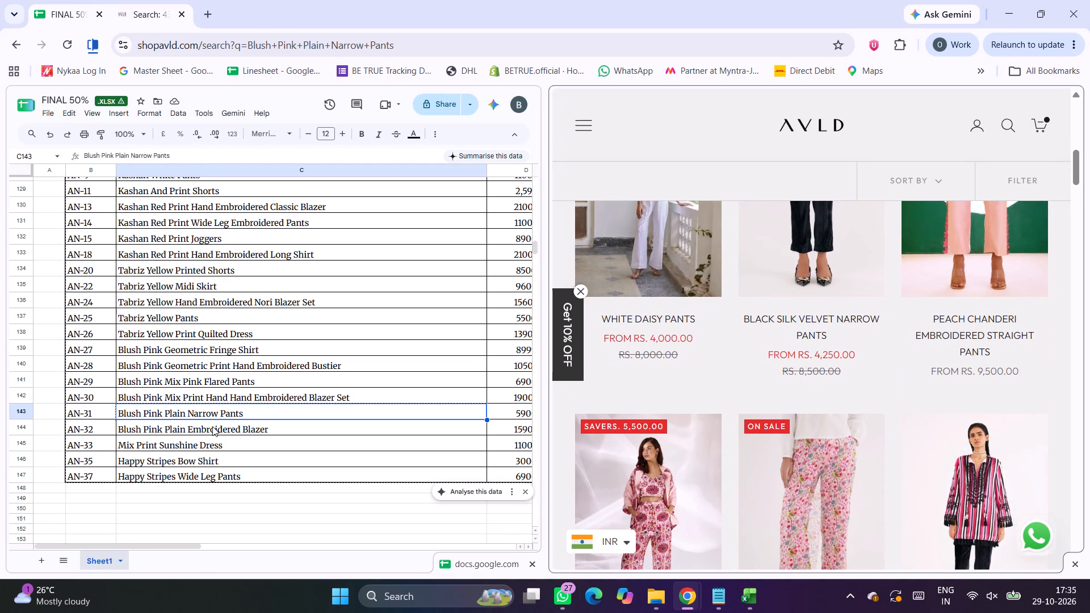
# Search the store for "Blush Pink Plain Embroidered Blazer", copied from the AN-32 row, and check the suggested products.
pyautogui.click(212, 426)
pyautogui.hotkey('ctrl', 'c')
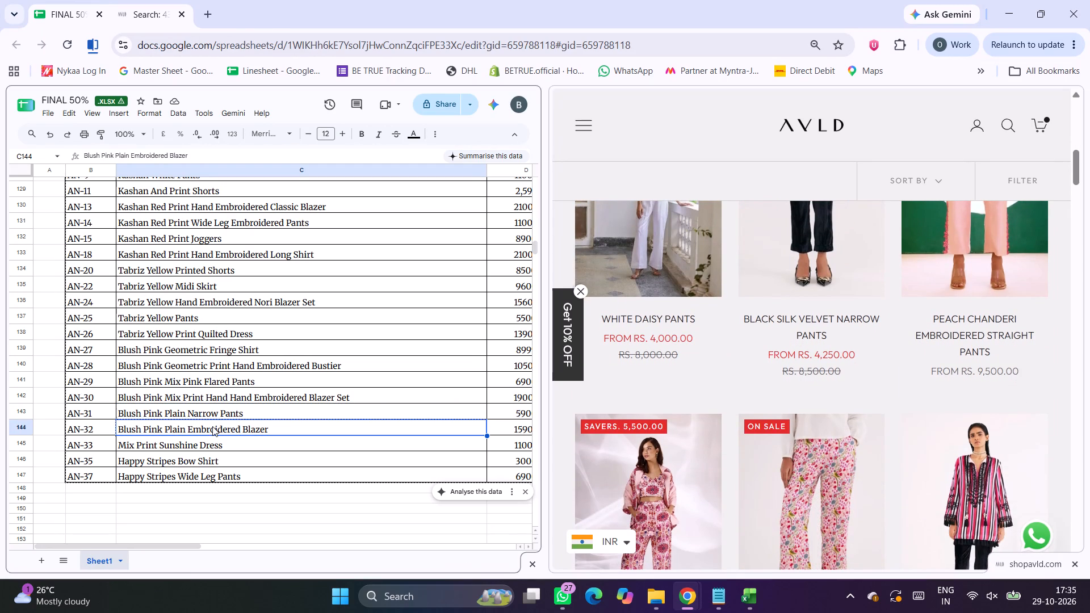
pyautogui.scroll(16, 698, 336)
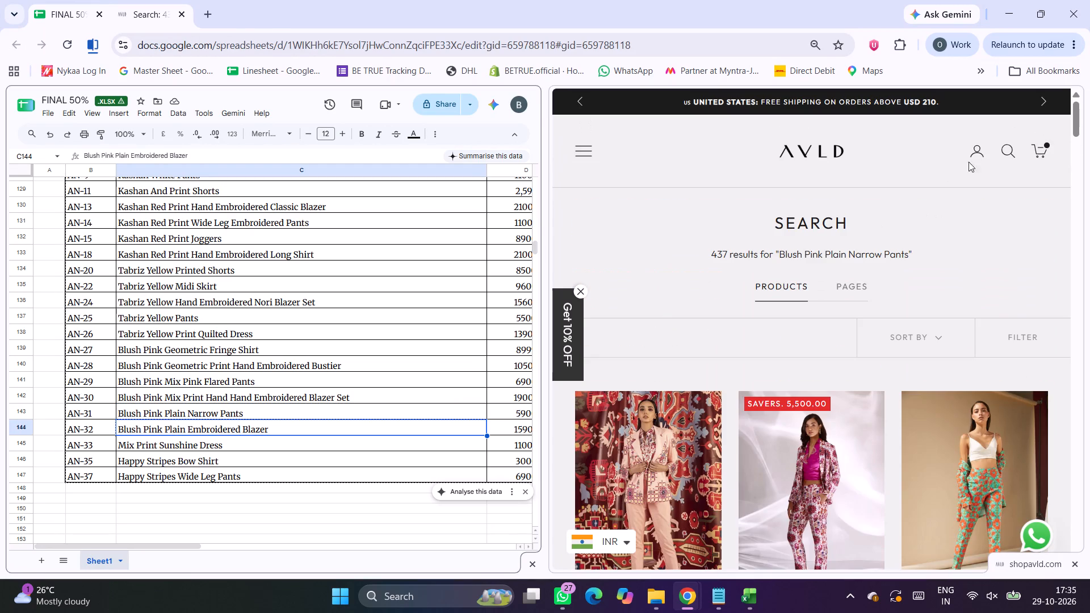
pyautogui.click(1001, 152)
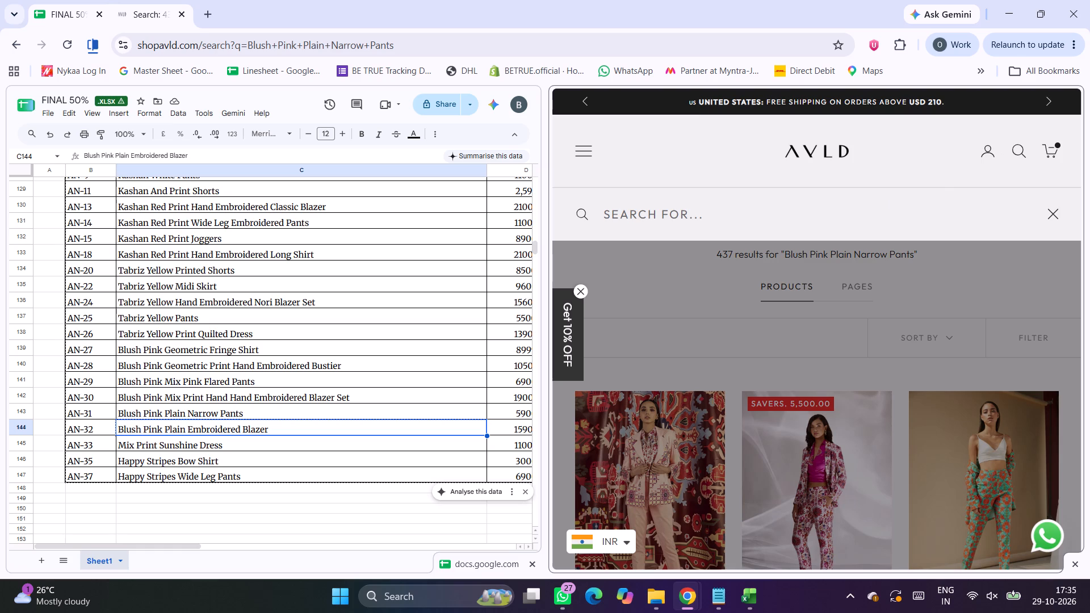
pyautogui.hotkey('ctrl', 'v')
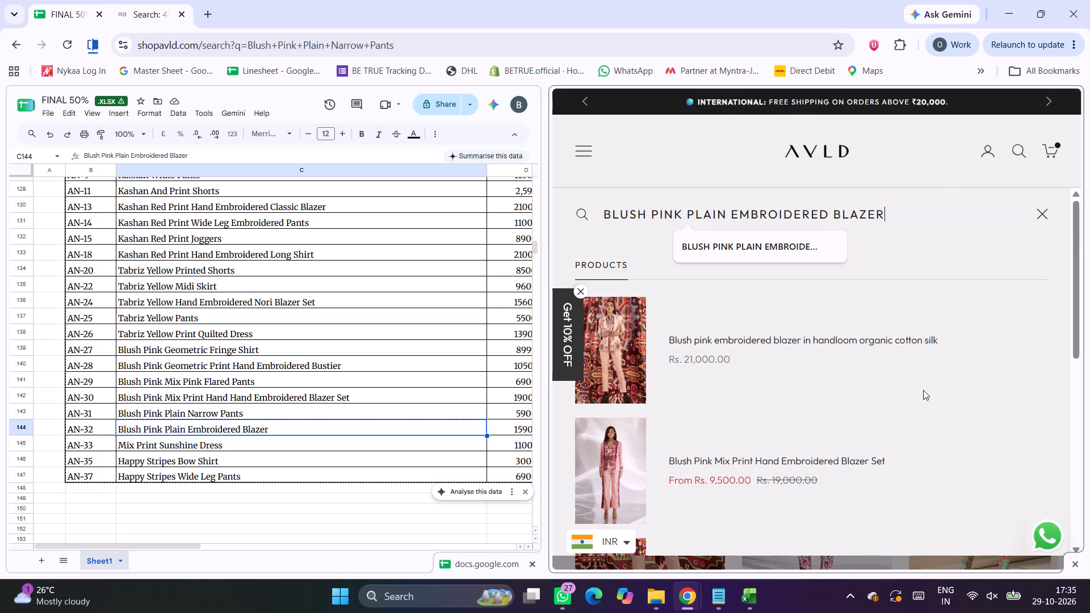
pyautogui.scroll(1, 923, 390)
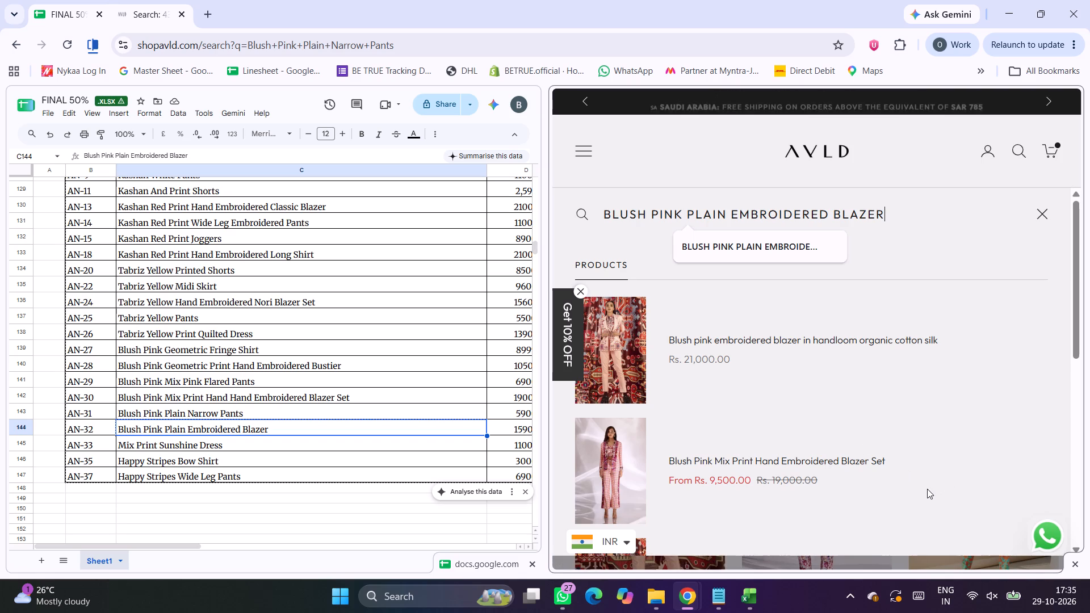
# Replace the store search with "Blush Pink Mix Pink Flared Pants", copied from the AN-29 row, and open the full results.
pyautogui.tripleClick(802, 205)
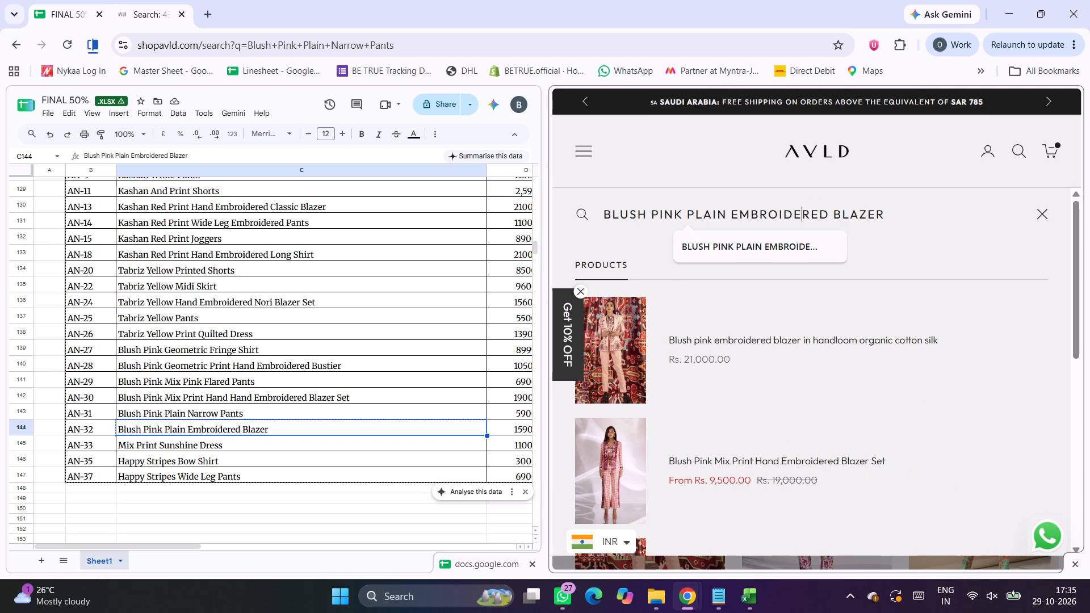
pyautogui.press('BackSpace')
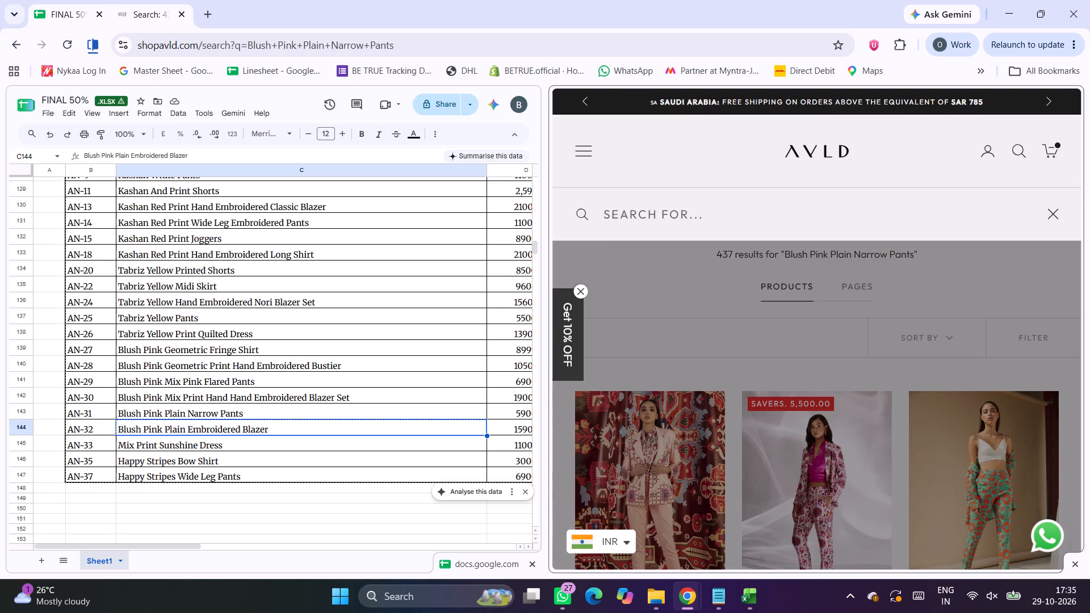
pyautogui.click(174, 446)
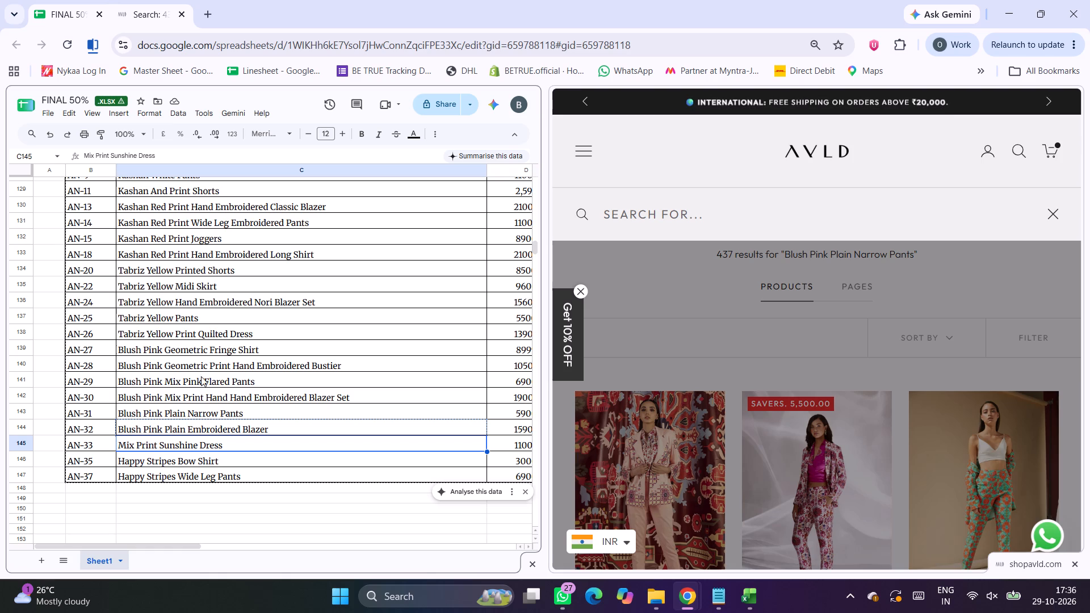
pyautogui.click(244, 381)
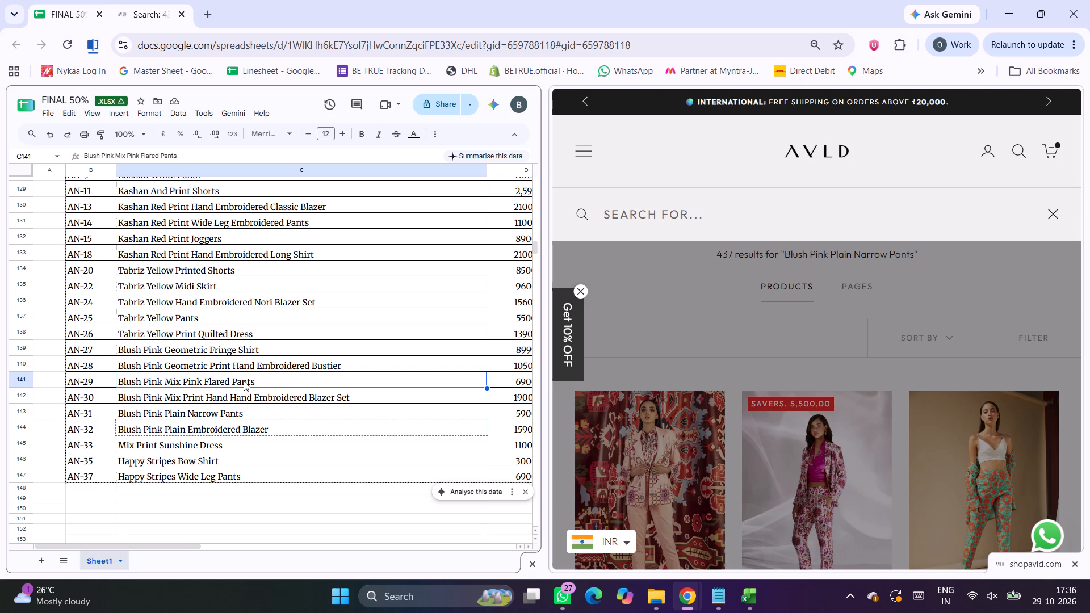
pyautogui.hotkey('ctrl', 'c')
pyautogui.click(699, 229)
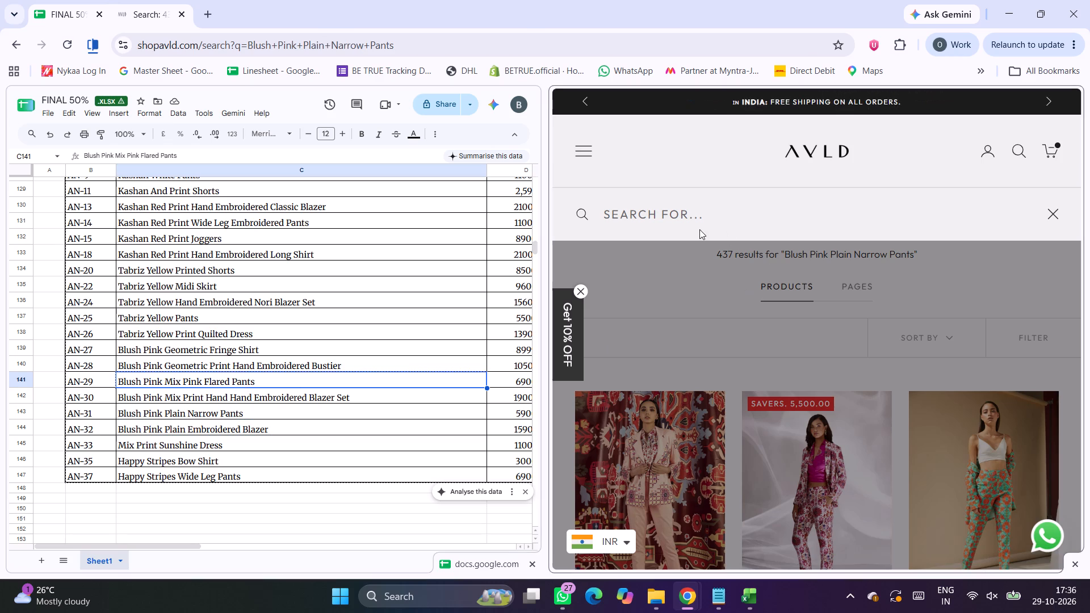
pyautogui.click(654, 211)
pyautogui.hotkey('ctrl', 'v')
pyautogui.press('Return')
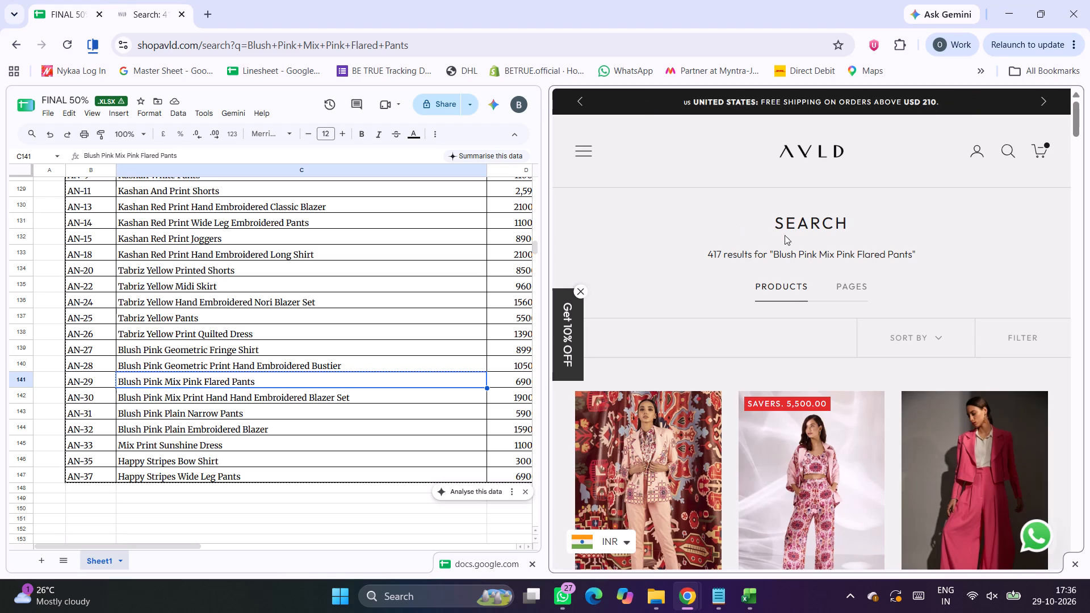
# Look through the search results for a listing and price matching the AN-29 flared pants.
pyautogui.scroll(-2, 832, 440)
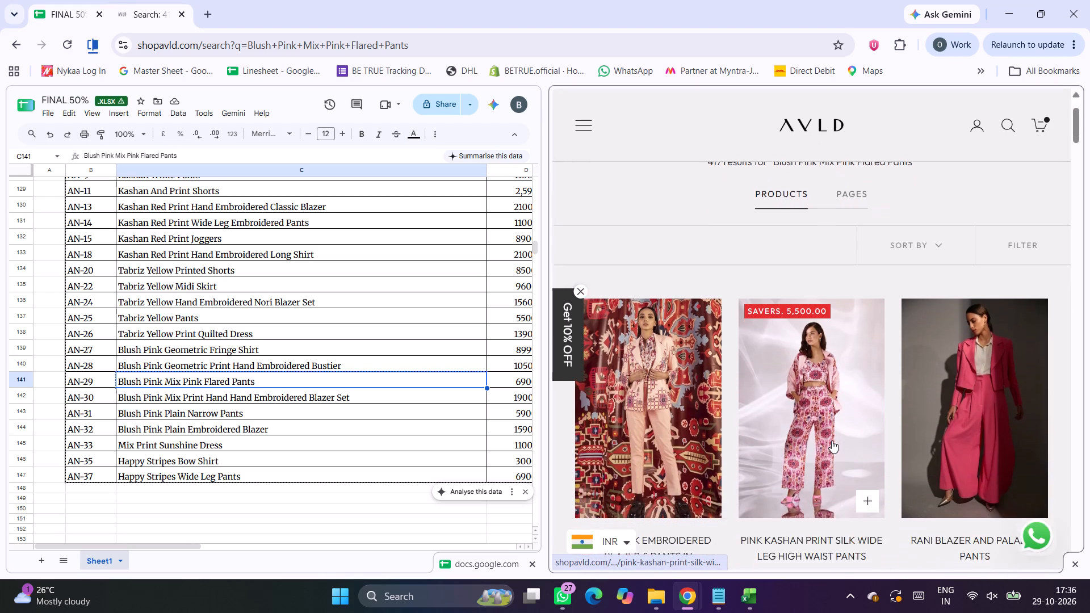
pyautogui.scroll(-3, 832, 440)
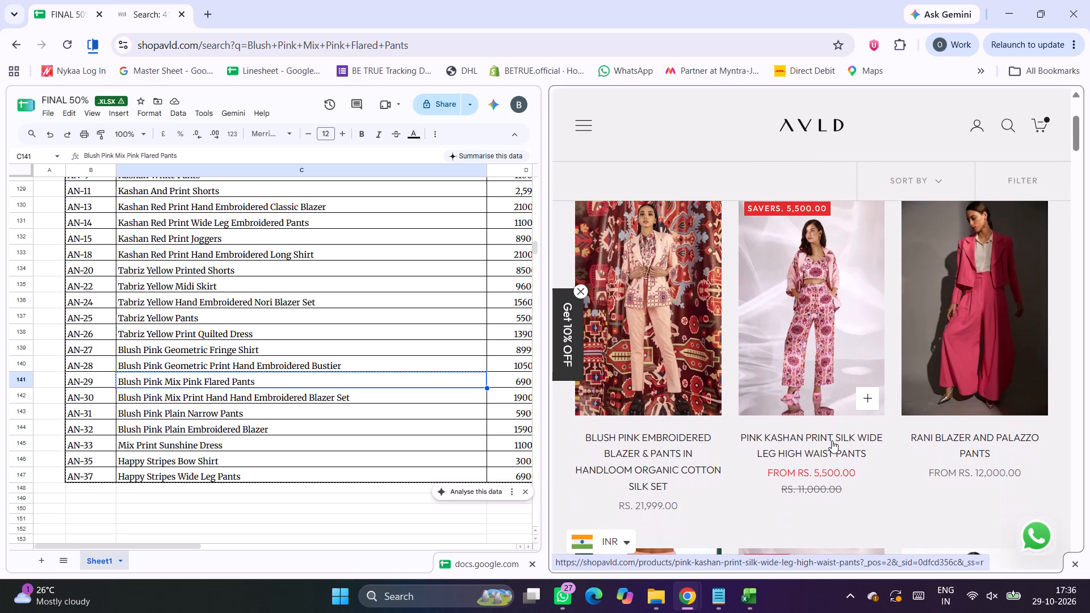
pyautogui.scroll(-1, 832, 440)
pyautogui.scroll(-4, 877, 490)
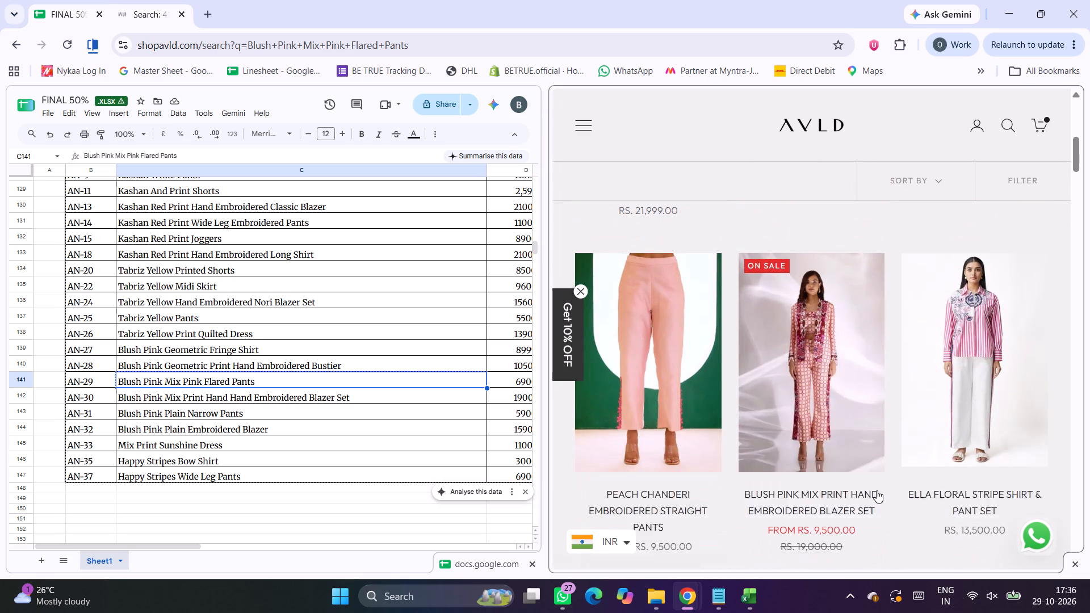
pyautogui.scroll(-1, 877, 490)
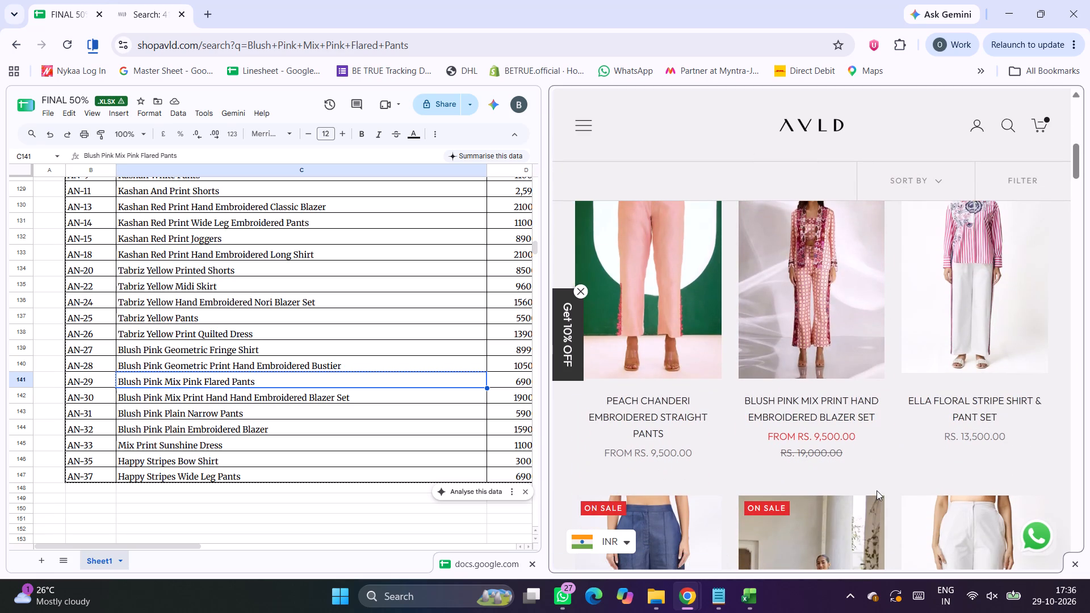
pyautogui.scroll(-4, 877, 490)
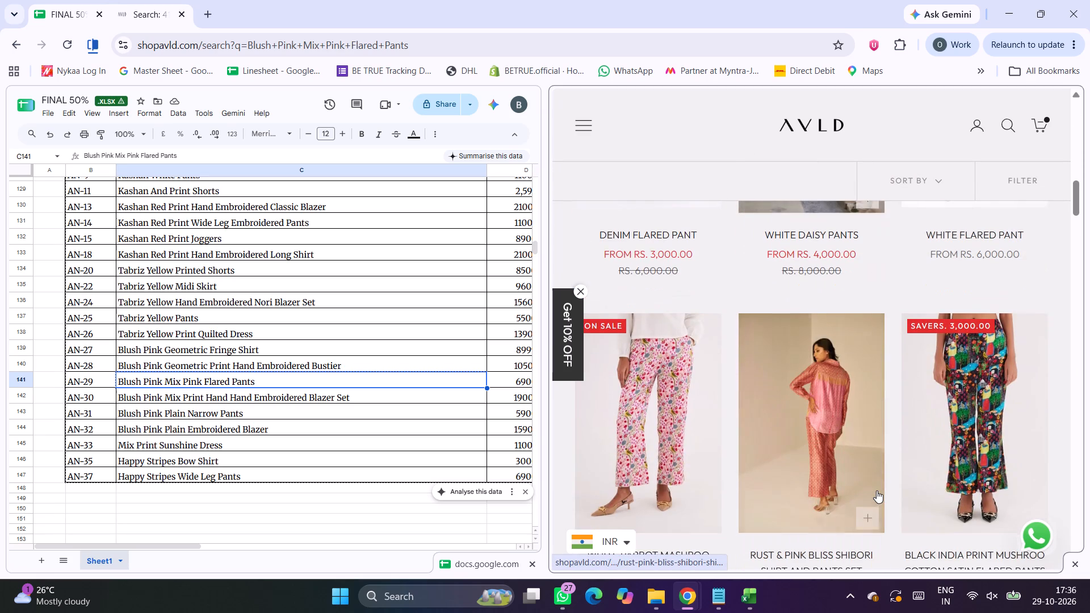
pyautogui.scroll(8, 877, 490)
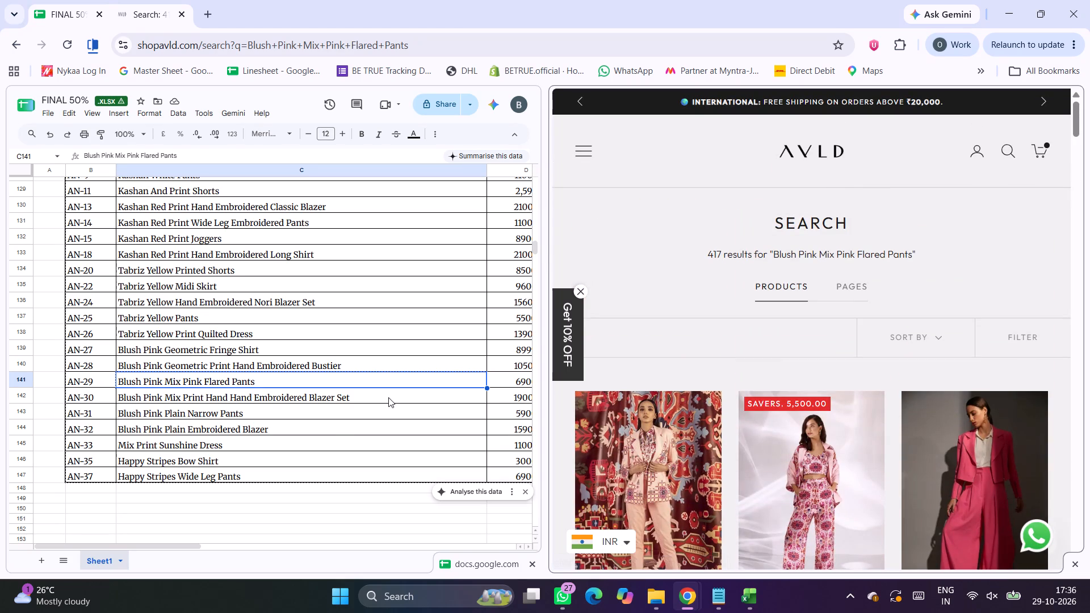
# Search the store for "Blush Pink Mix Print Hand Hand Embroidered Blazer Set", copied from the AN-30 row, and check the suggested products.
pyautogui.click(388, 397)
pyautogui.hotkey('ctrl', 'c')
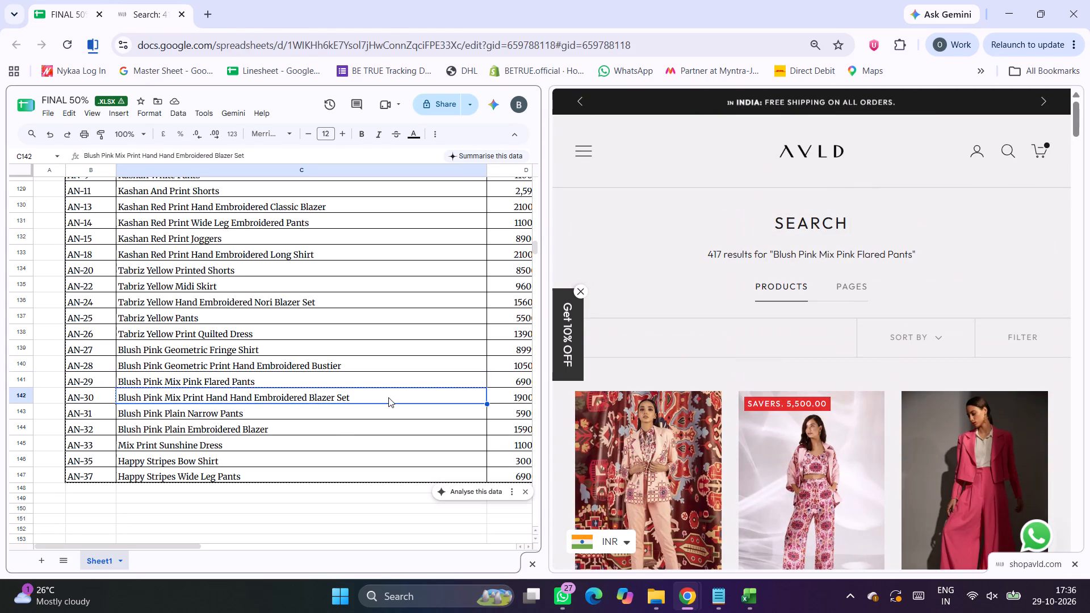
pyautogui.click(1001, 153)
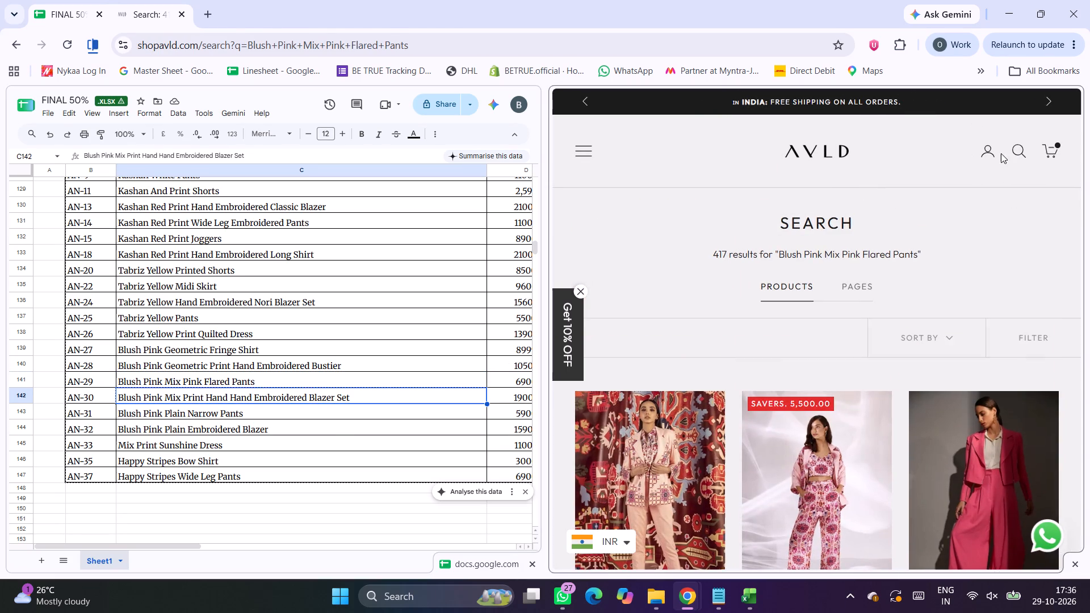
pyautogui.hotkey('ctrl', 'v')
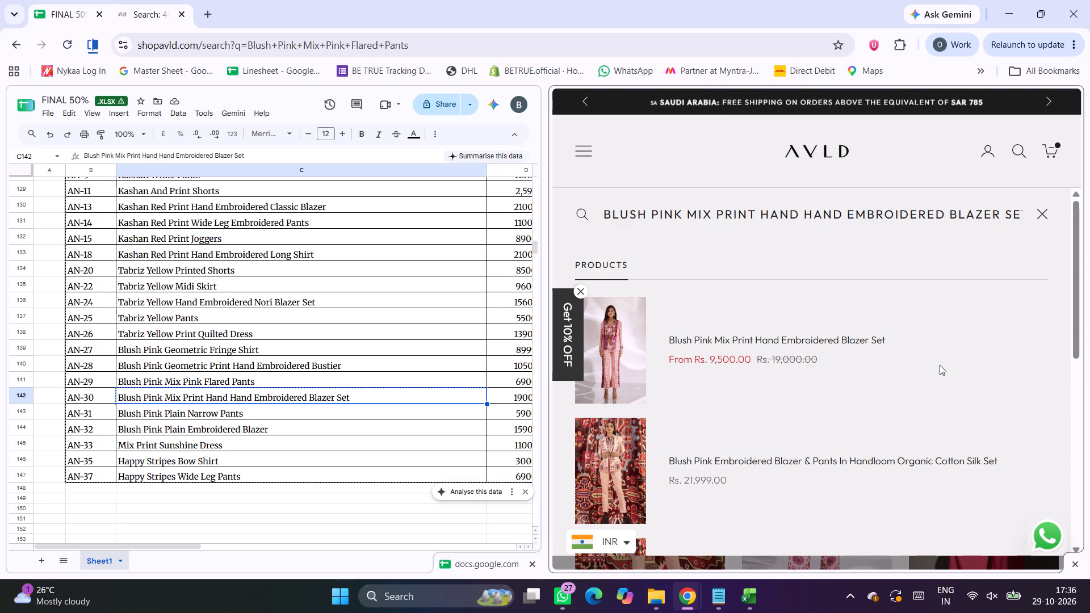
# Search the store again for "Blush Pink Plain Narrow Pants" from the AN-31 row, review the suggestions and open all results.
pyautogui.click(338, 414)
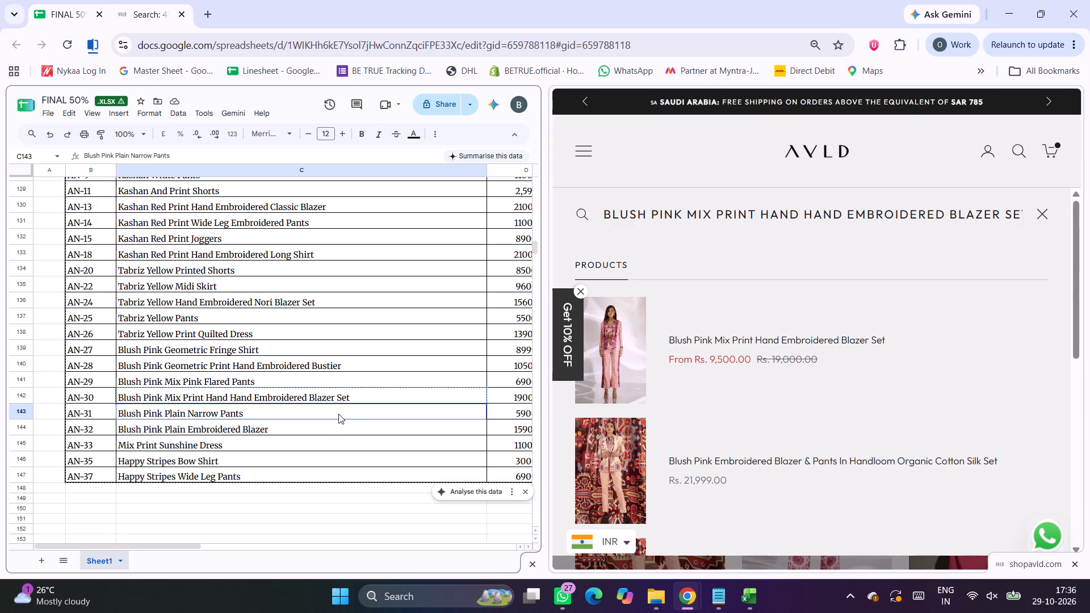
pyautogui.hotkey('ctrl', 'c')
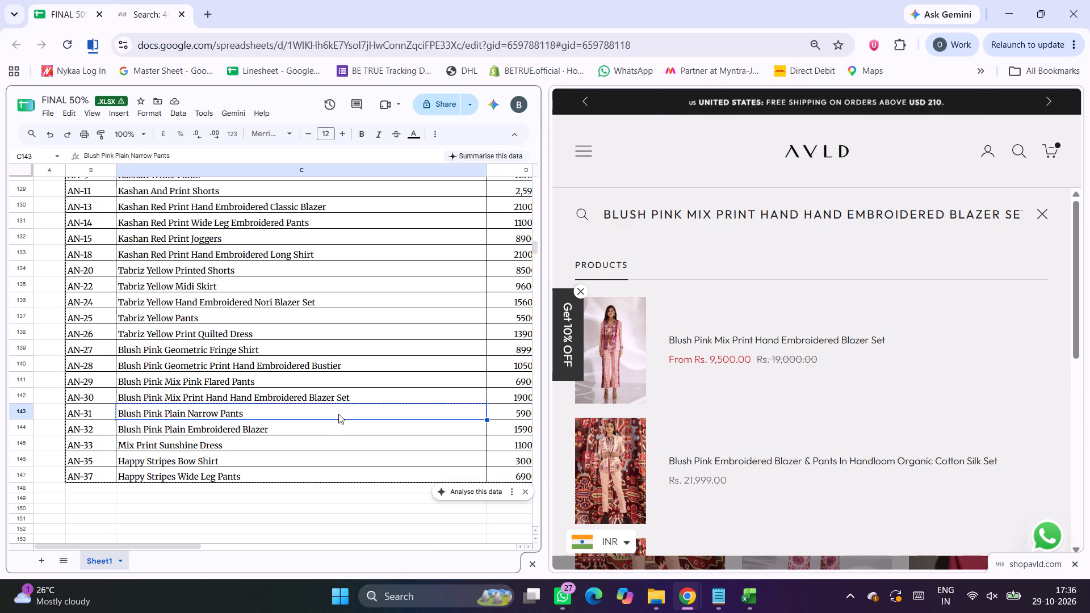
pyautogui.tripleClick(961, 214)
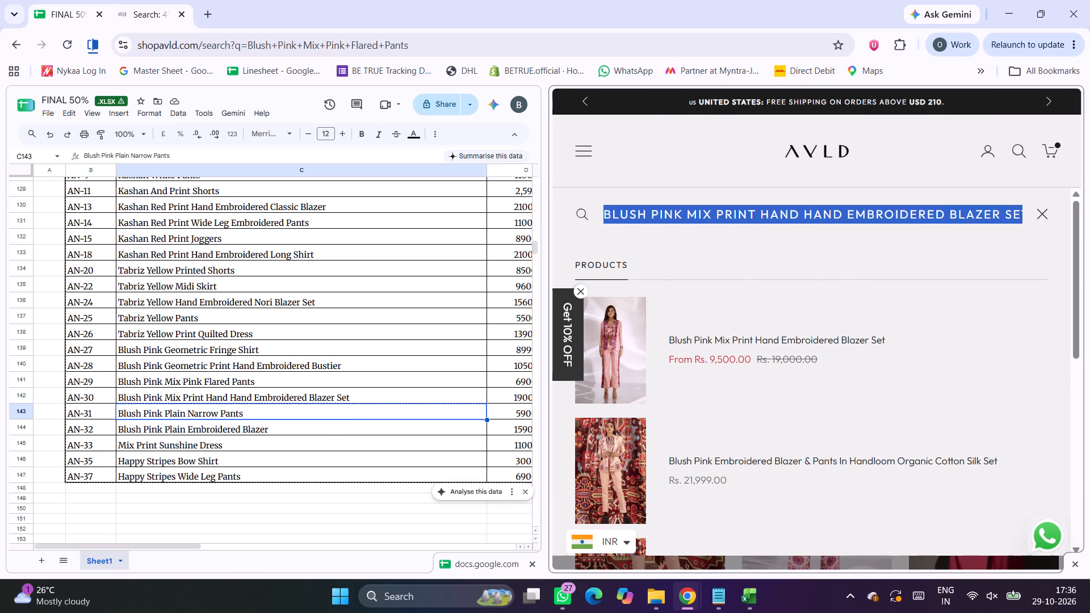
pyautogui.hotkey('ctrl', 'v')
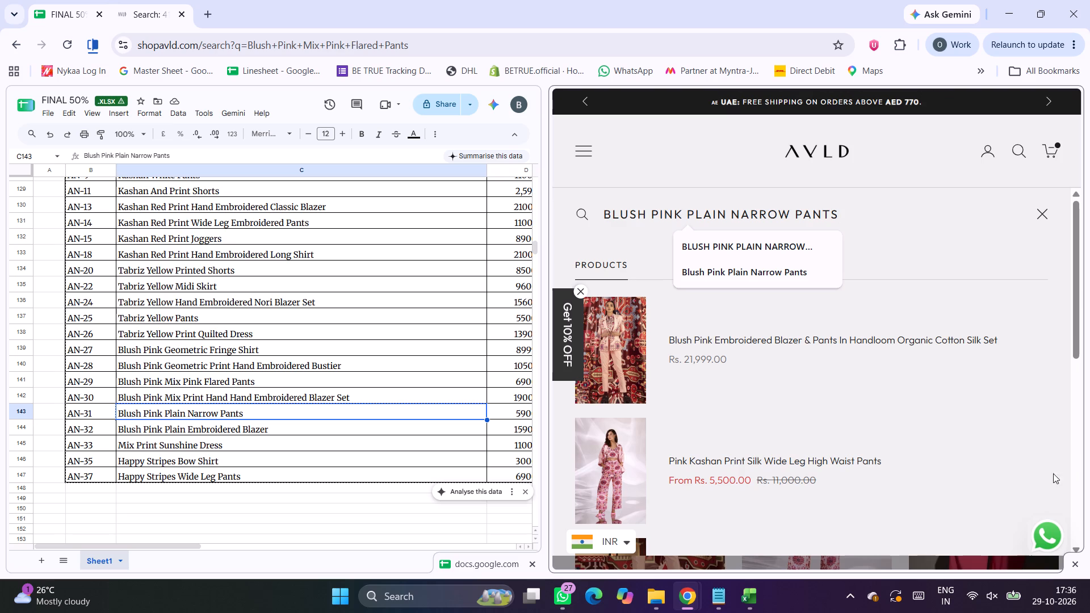
pyautogui.scroll(-2, 946, 463)
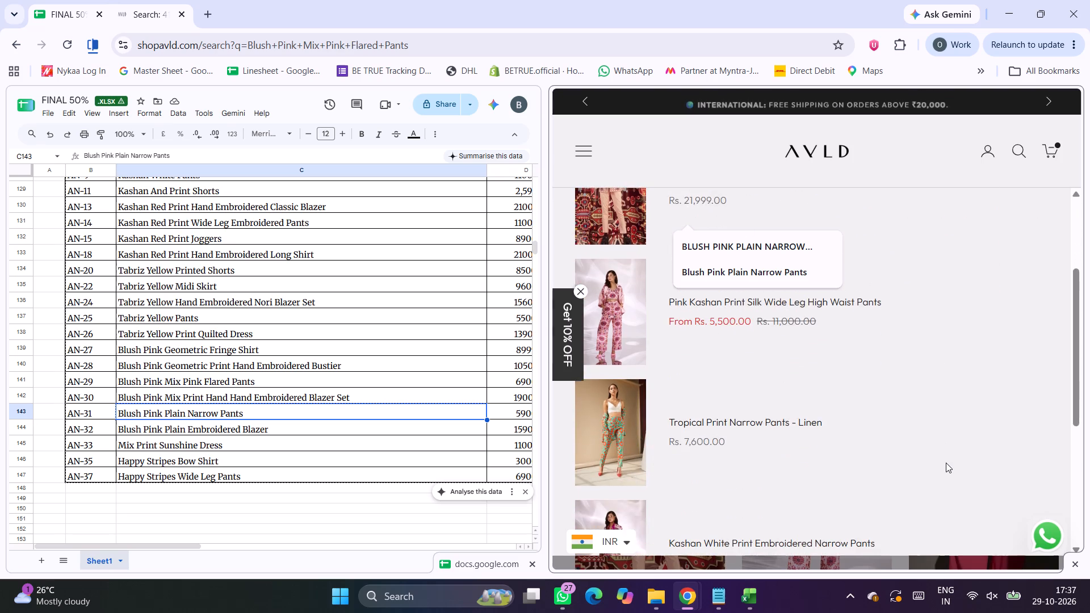
pyautogui.scroll(-5, 946, 463)
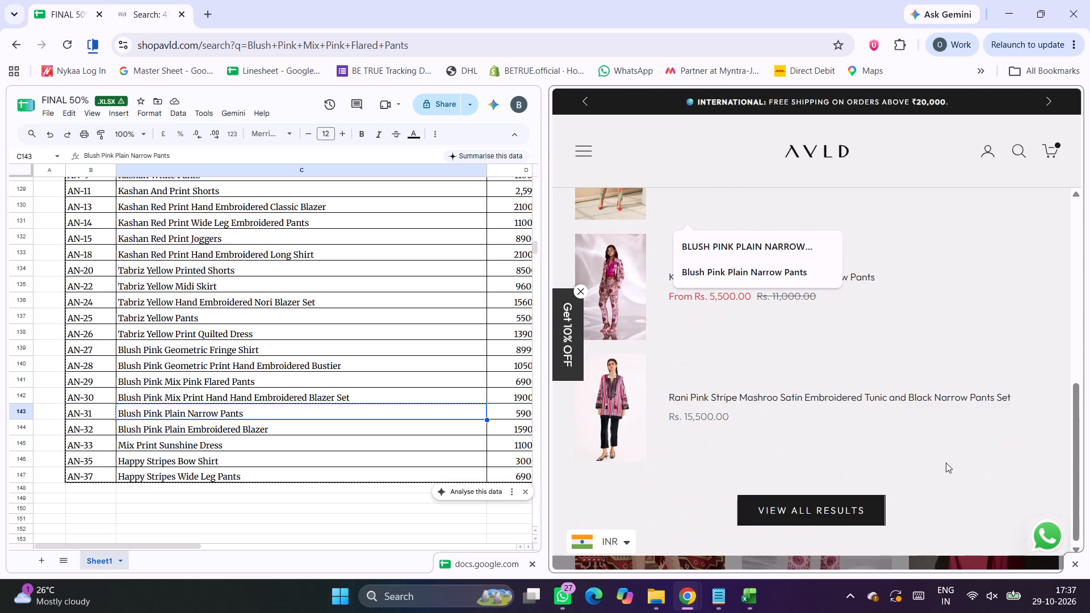
pyautogui.scroll(5, 946, 463)
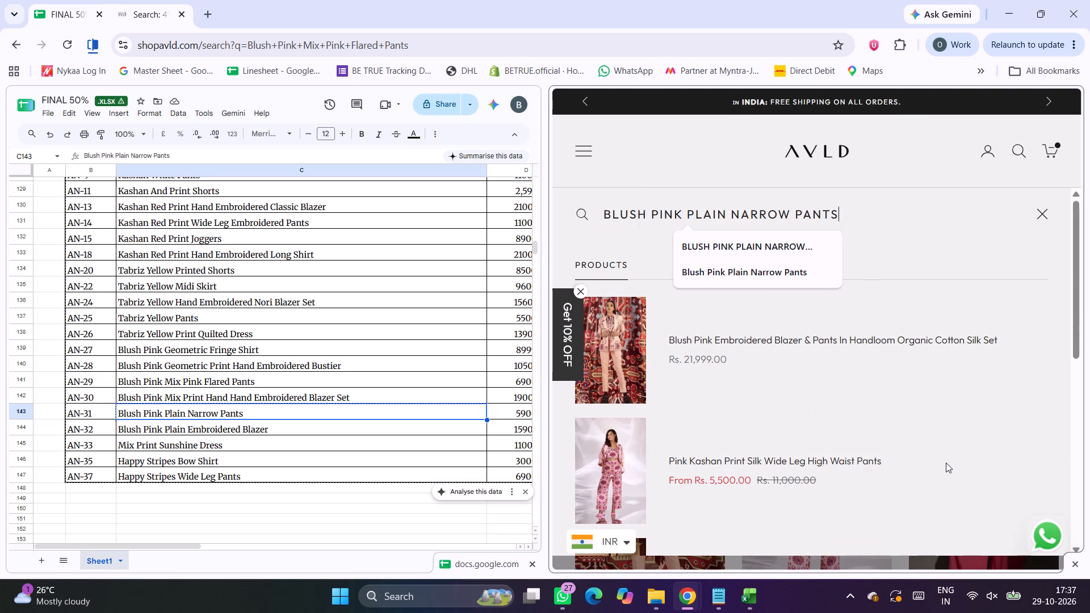
pyautogui.scroll(-5, 946, 463)
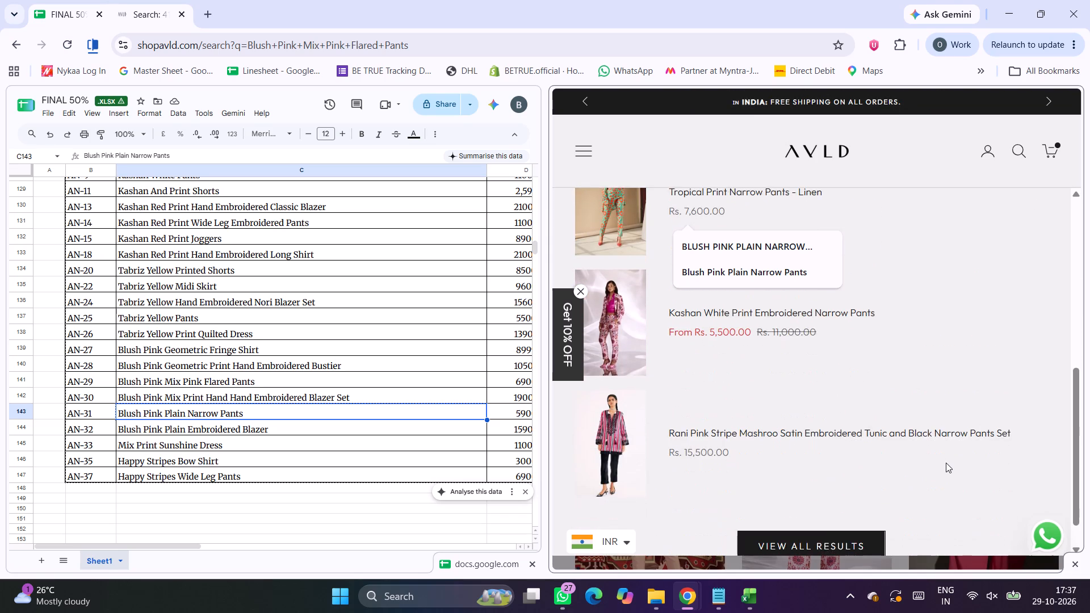
pyautogui.scroll(-2, 946, 463)
pyautogui.click(815, 504)
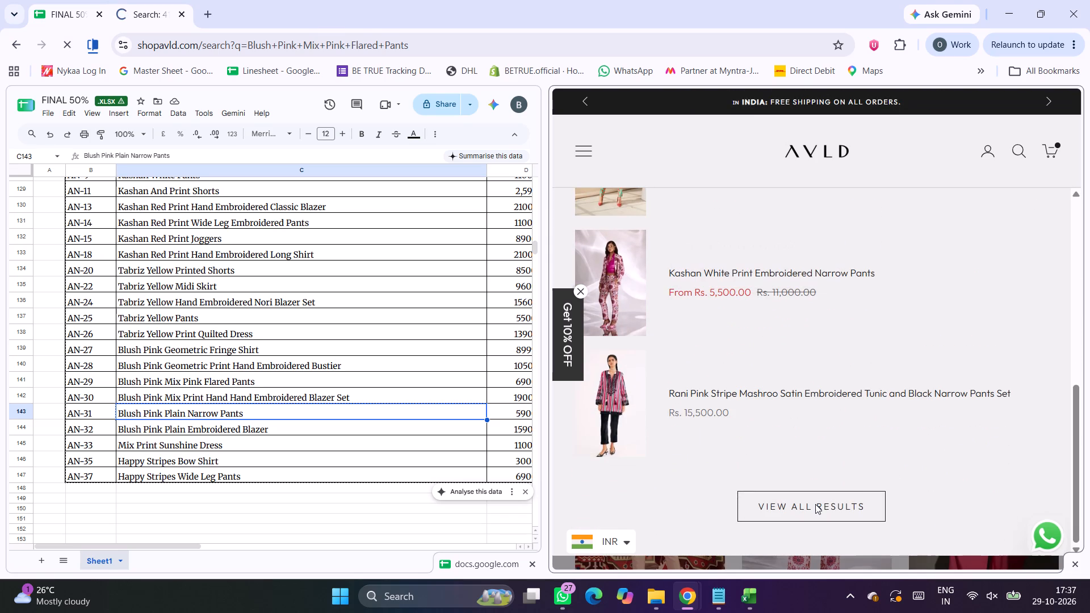
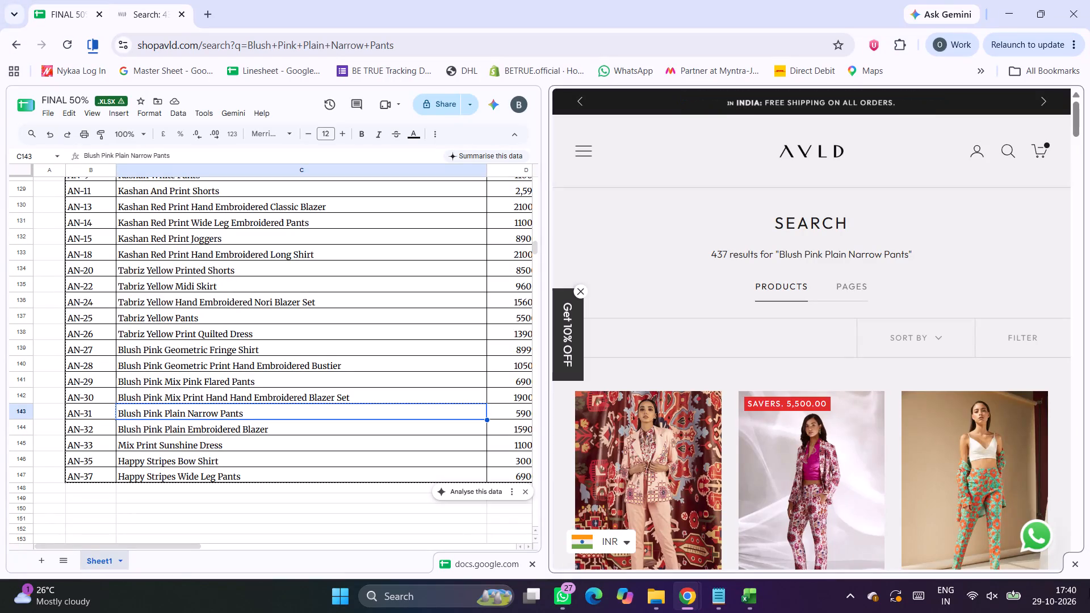
# Look through the search results for a listing and price matching the AN-31 Blush Pink Plain Narrow Pants.
pyautogui.scroll(-3, 943, 417)
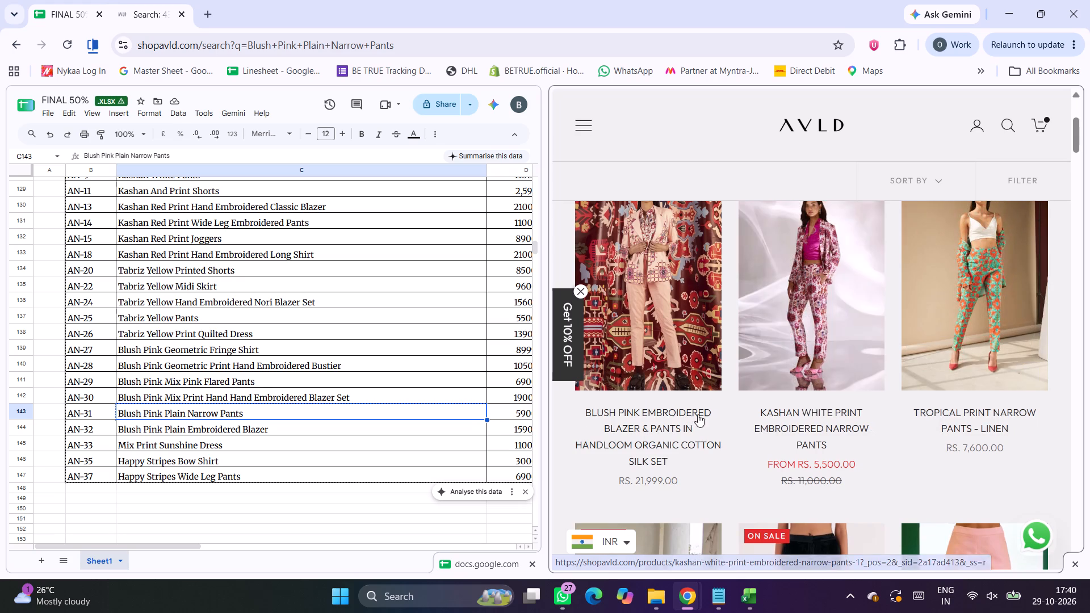
pyautogui.scroll(-2, 465, 404)
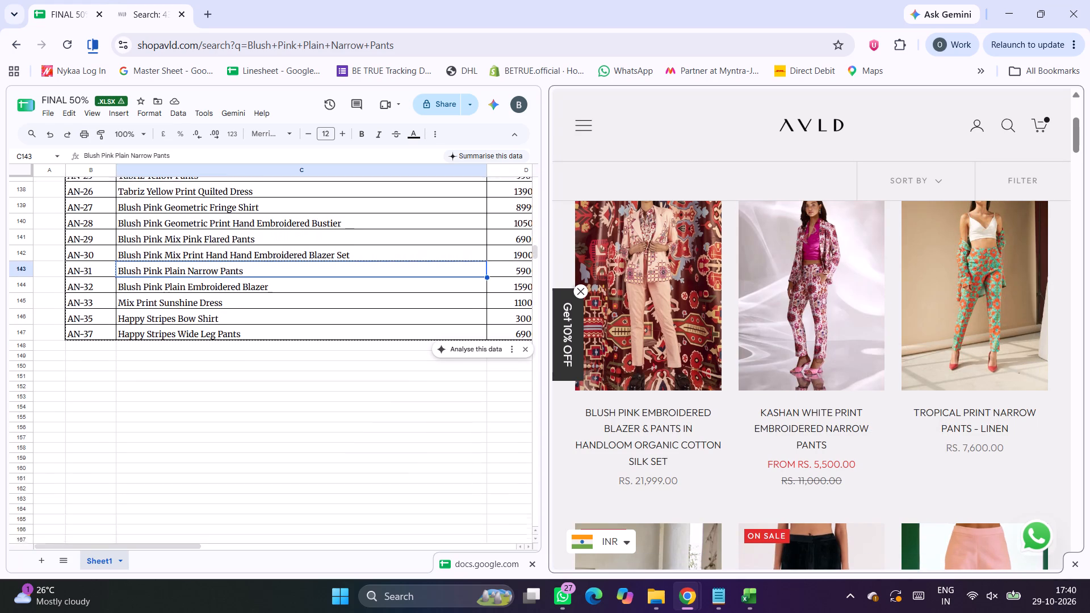
pyautogui.scroll(-1, 465, 404)
pyautogui.scroll(5, 819, 406)
pyautogui.scroll(-1, 819, 406)
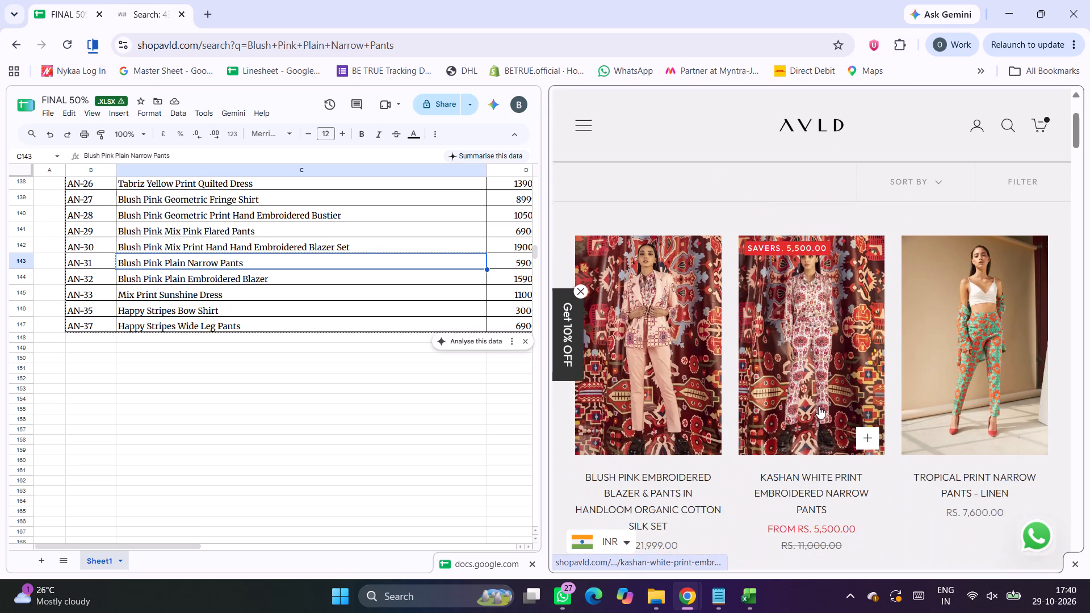
pyautogui.scroll(-1, 819, 406)
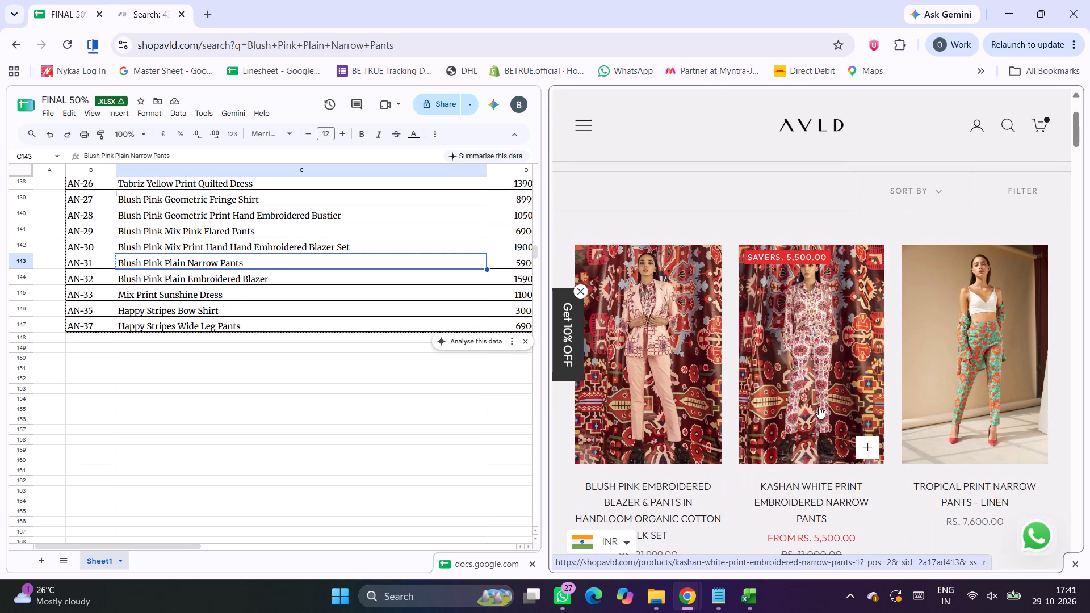
# Search the store for "Blush Pink Plain Embroidered Blazer", copied from the AN-32 row, review the suggested products and open all results.
pyautogui.click(252, 280)
pyautogui.hotkey('ctrl', 'c')
pyautogui.scroll(6, 812, 458)
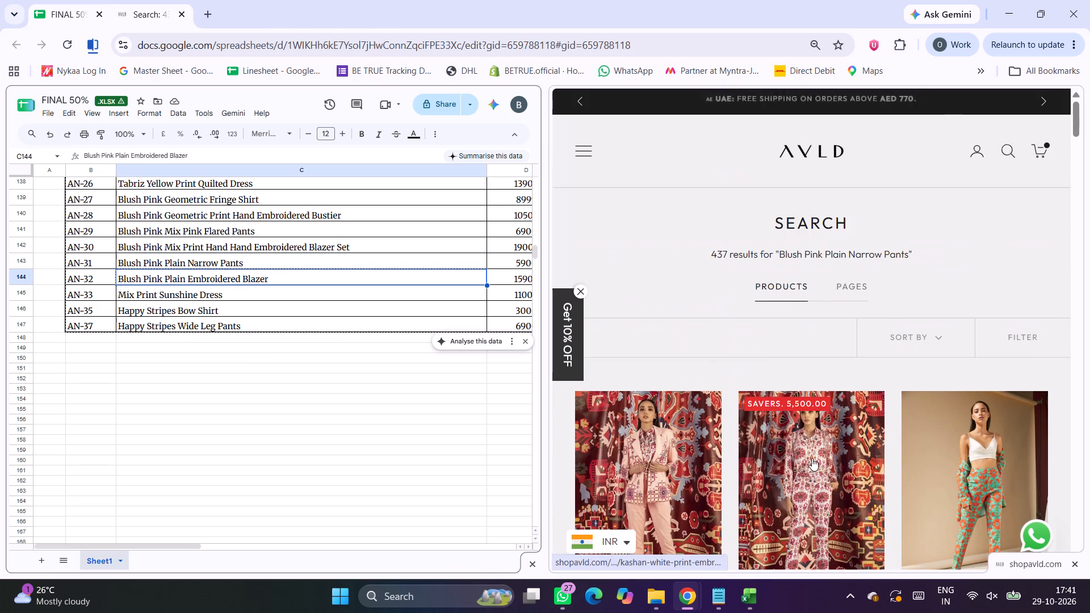
pyautogui.click(1008, 150)
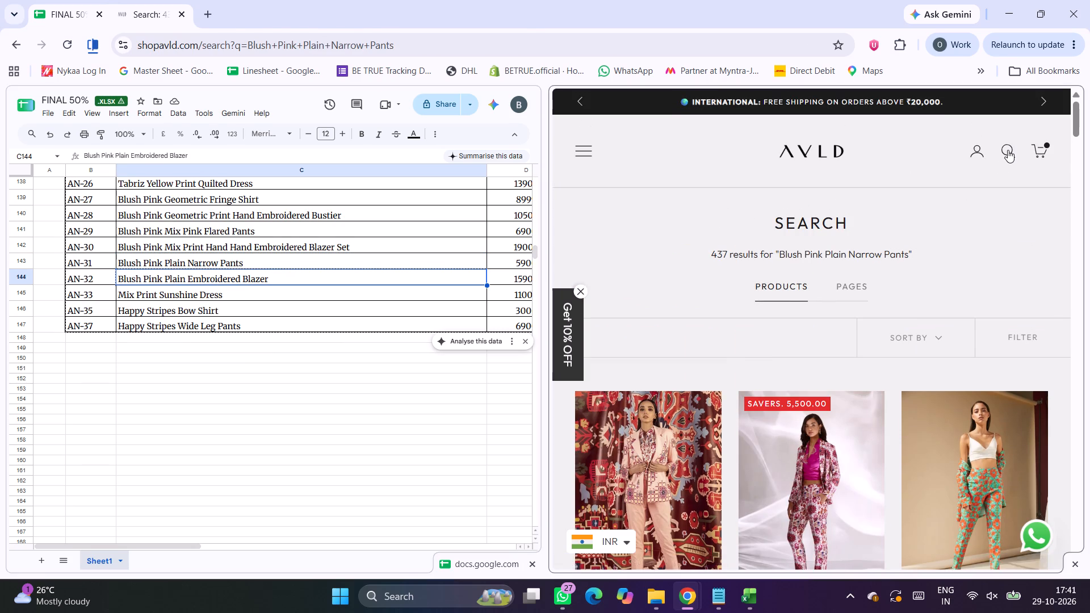
pyautogui.hotkey('ctrl', 'v')
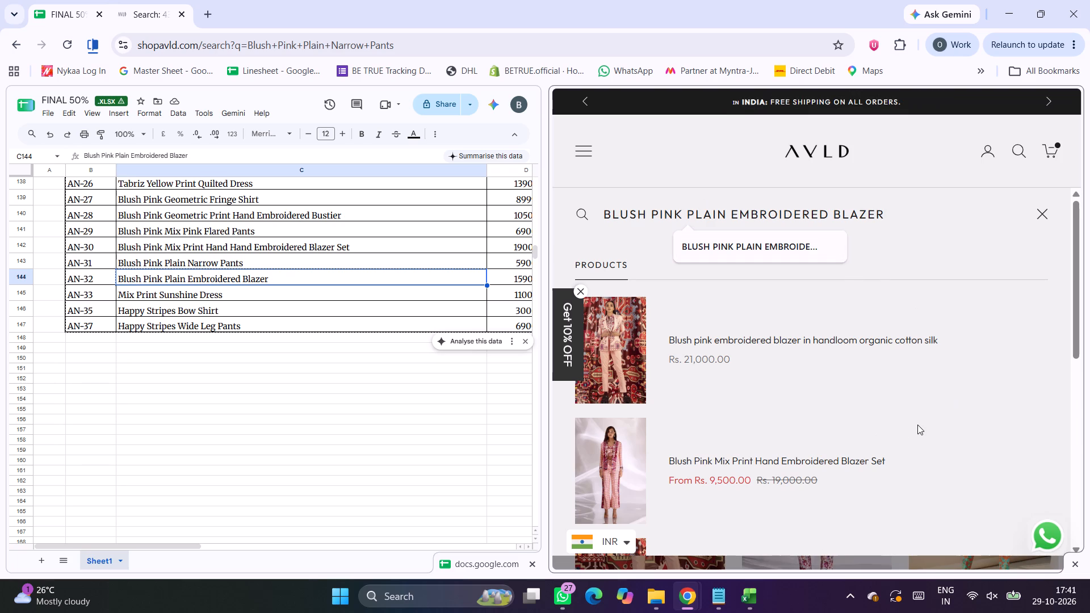
pyautogui.scroll(-10, 917, 425)
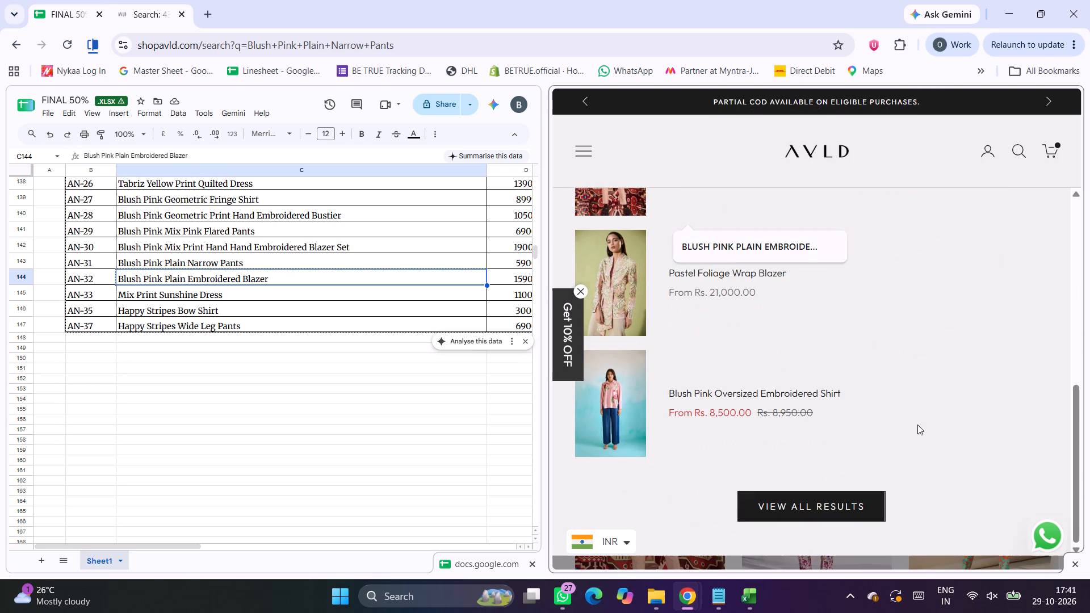
pyautogui.click(784, 512)
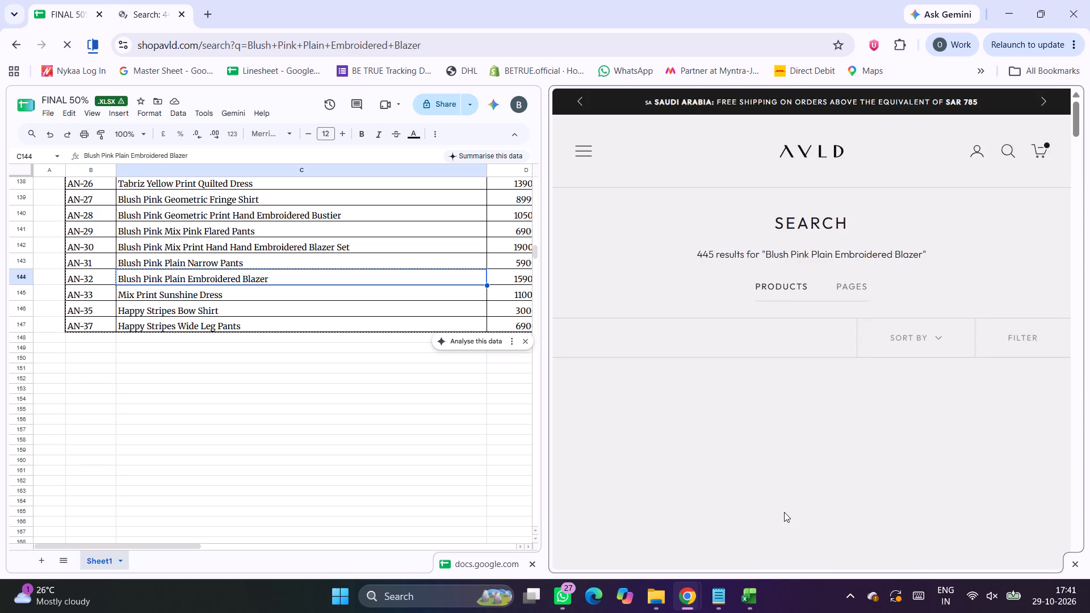
# Look through the full search results for a listing and price matching the AN-32 embroidered blazer.
pyautogui.scroll(-2, 784, 512)
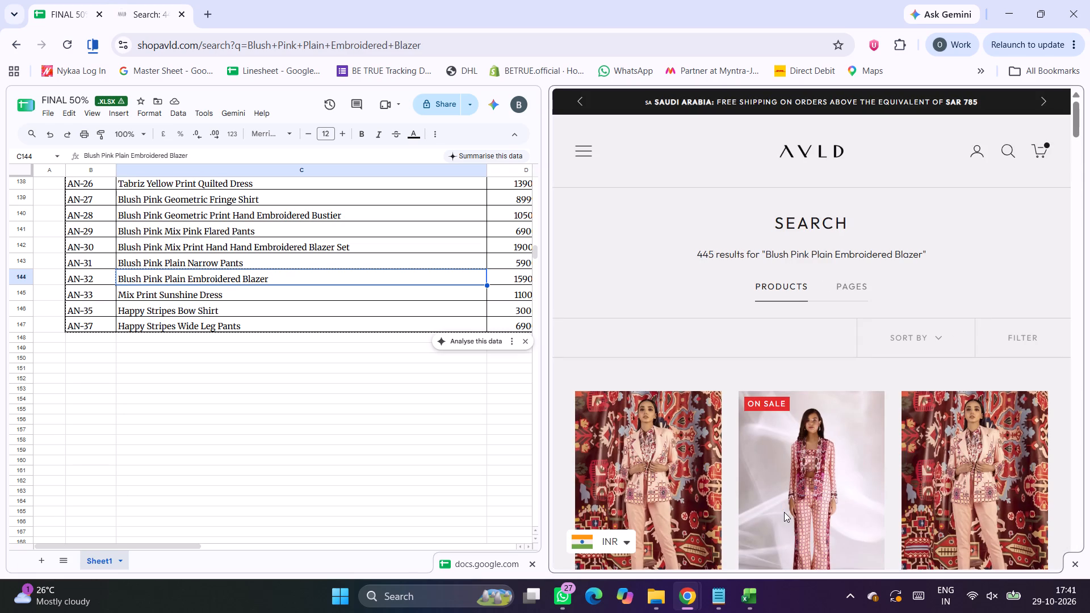
pyautogui.scroll(-3, 784, 512)
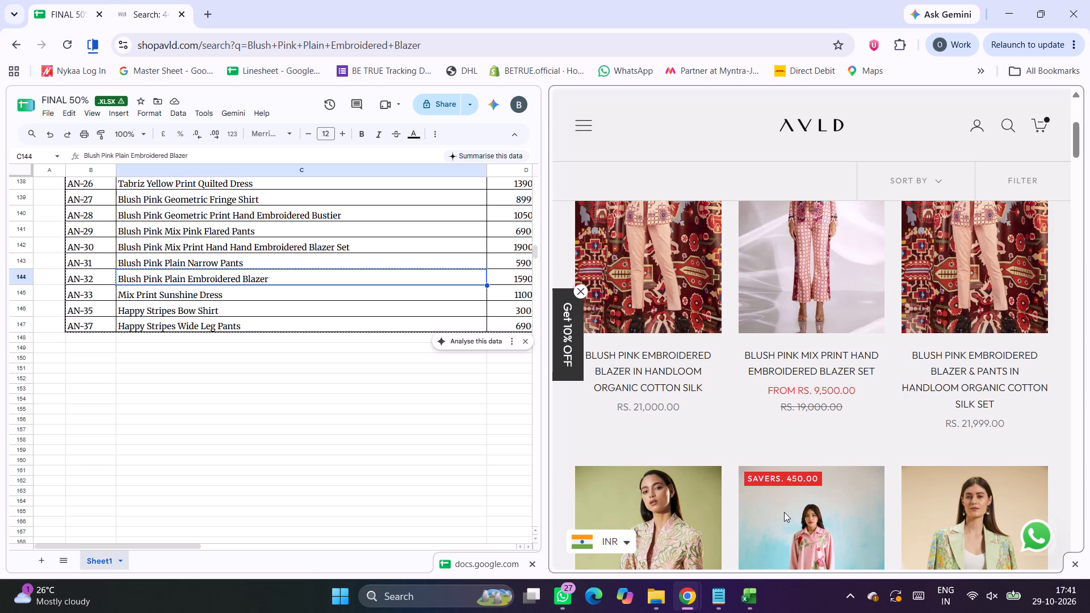
pyautogui.scroll(-7, 784, 512)
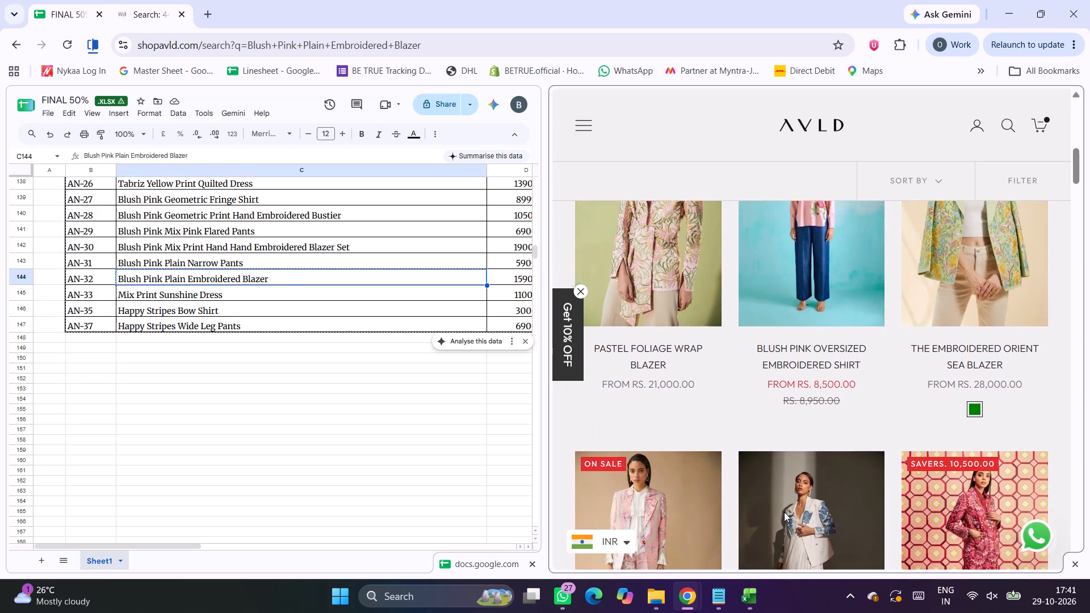
pyautogui.scroll(-2, 784, 512)
pyautogui.hscroll(6, 784, 512)
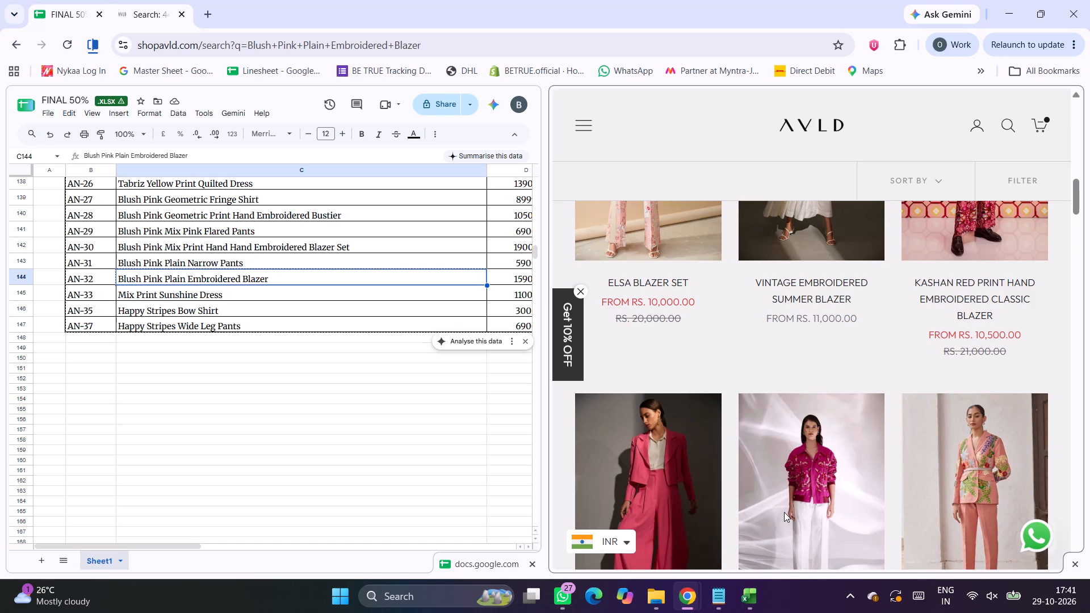
# Search the store for "Mix Print Sunshine Dress", copied from the AN-33 row, and check the suggested listing and price.
pyautogui.click(173, 292)
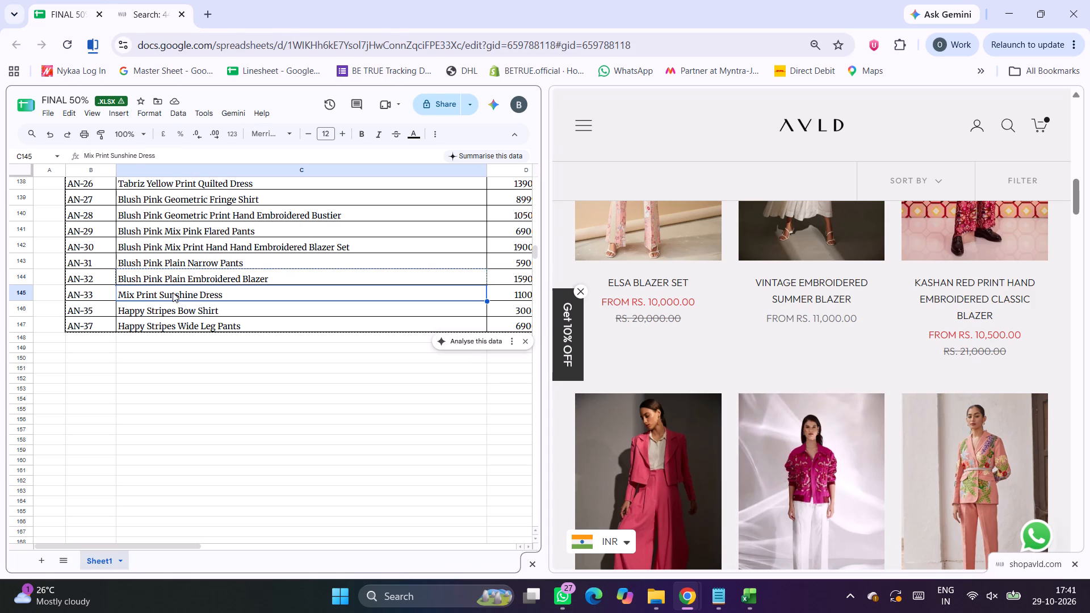
pyautogui.hotkey('ctrl', 'c')
pyautogui.scroll(6, 796, 329)
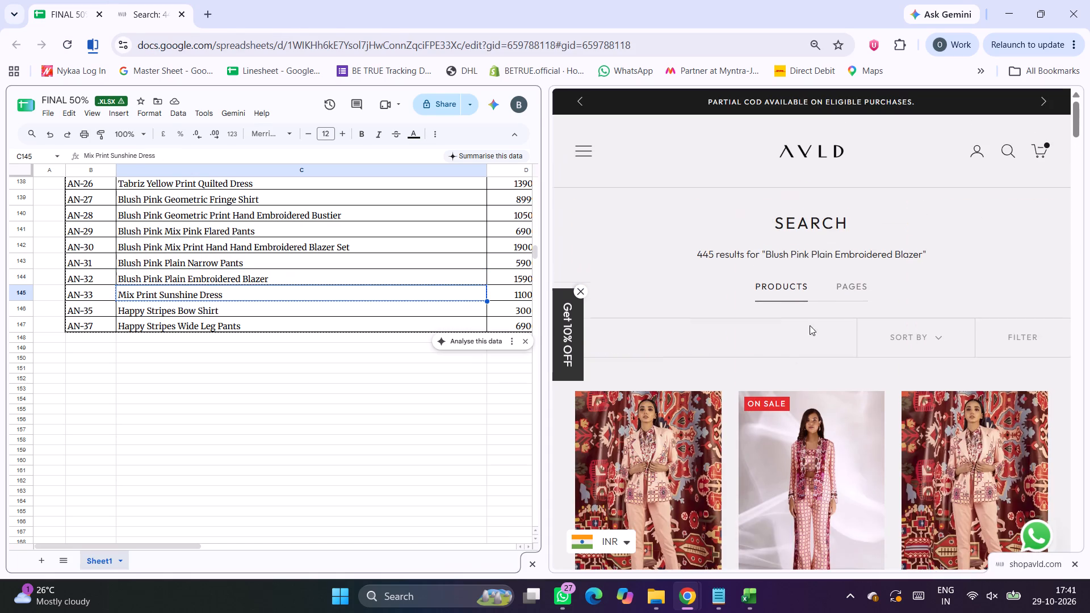
pyautogui.click(1005, 150)
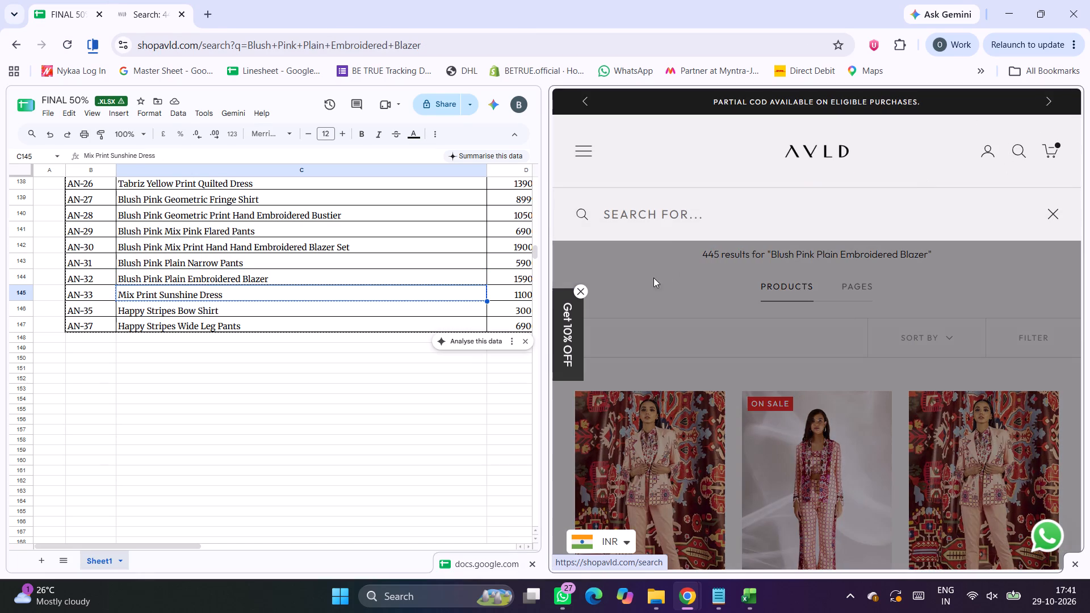
pyautogui.hotkey('ctrl', 'v')
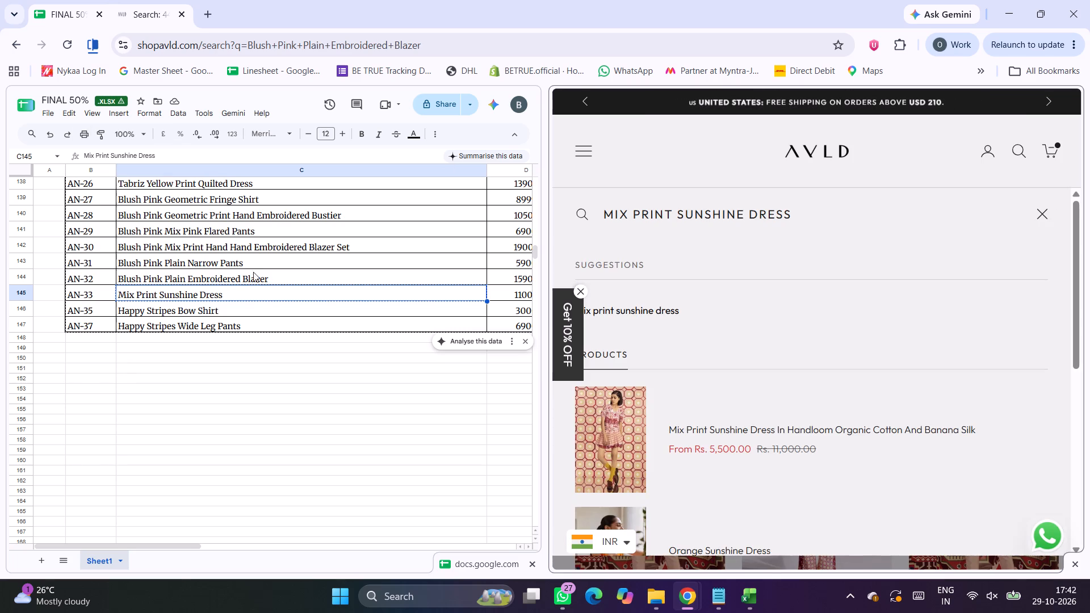
# Replace the store search with "Happy Stripes Bow Shirt", copied from the AN-35 row, and review the suggested products and prices.
pyautogui.click(295, 315)
pyautogui.hotkey('ctrl', 'c')
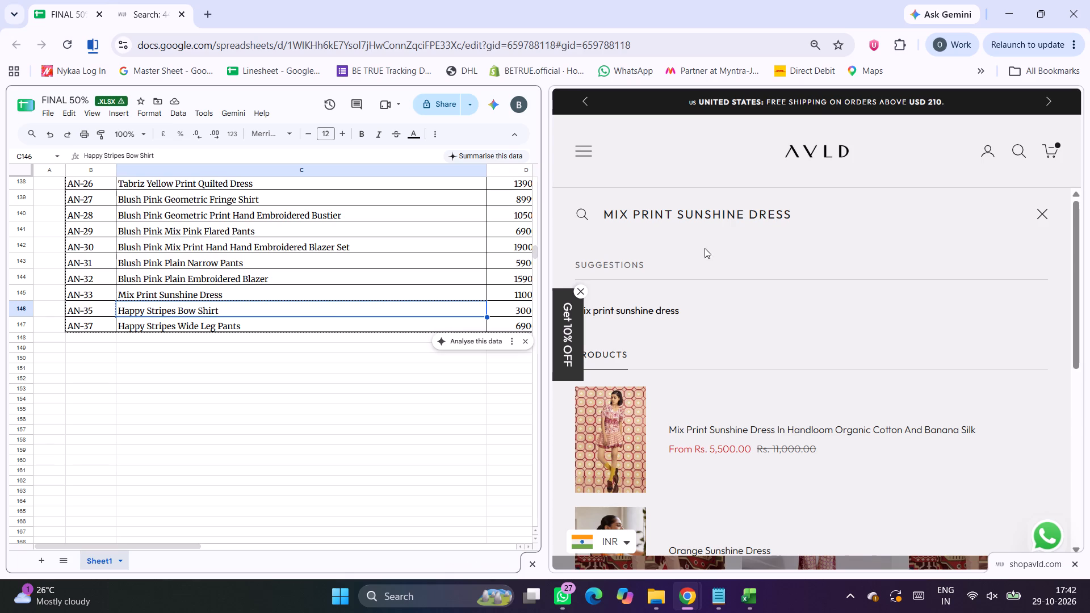
pyautogui.tripleClick(745, 219)
pyautogui.hotkey('ctrl', 'v')
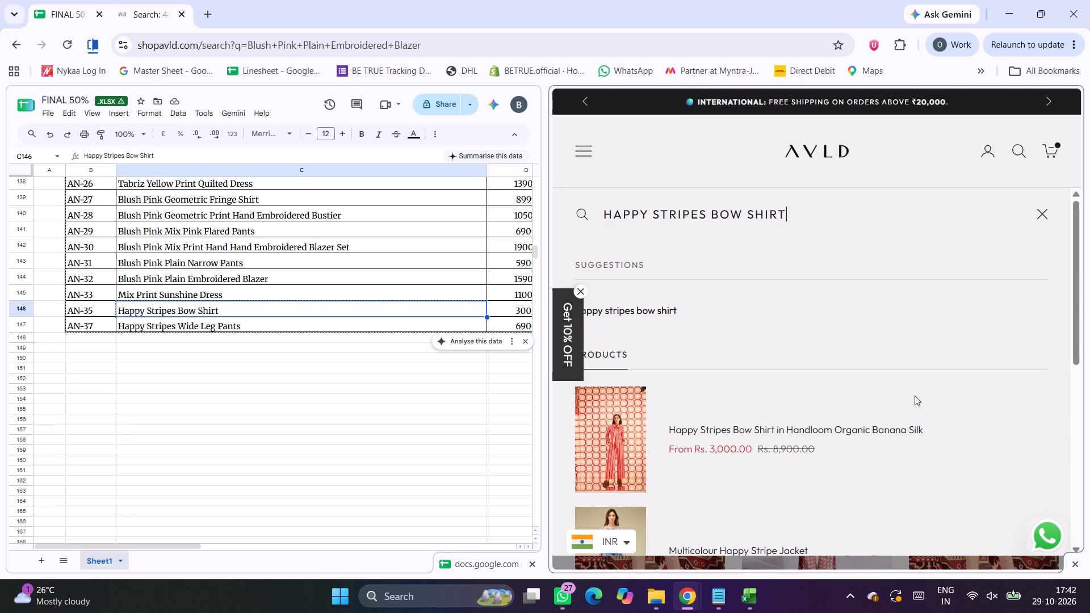
pyautogui.scroll(-2, 915, 396)
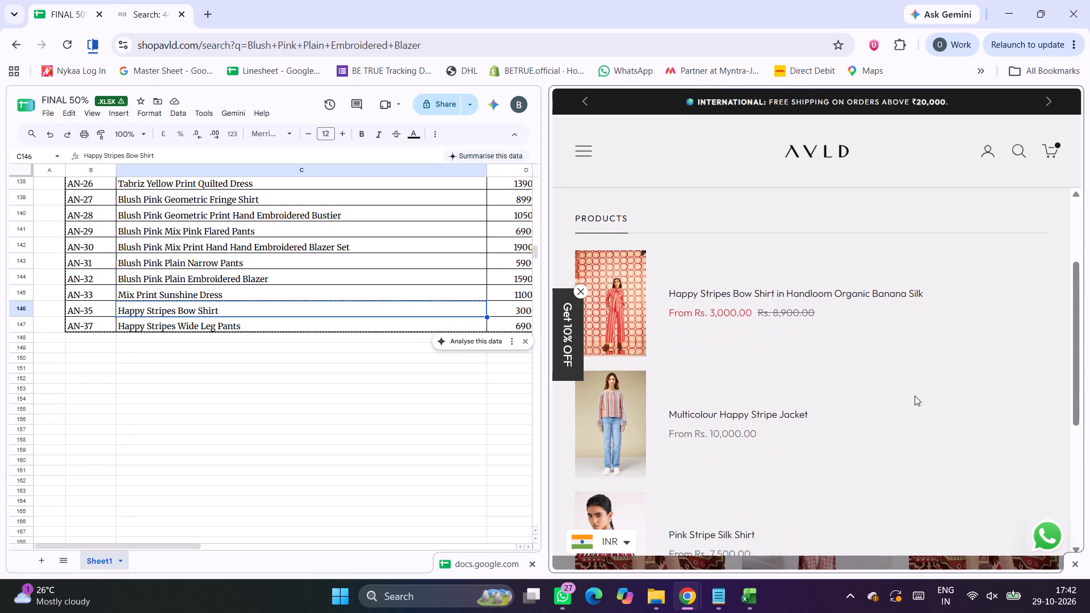
pyautogui.scroll(-4, 915, 396)
pyautogui.scroll(1, 915, 396)
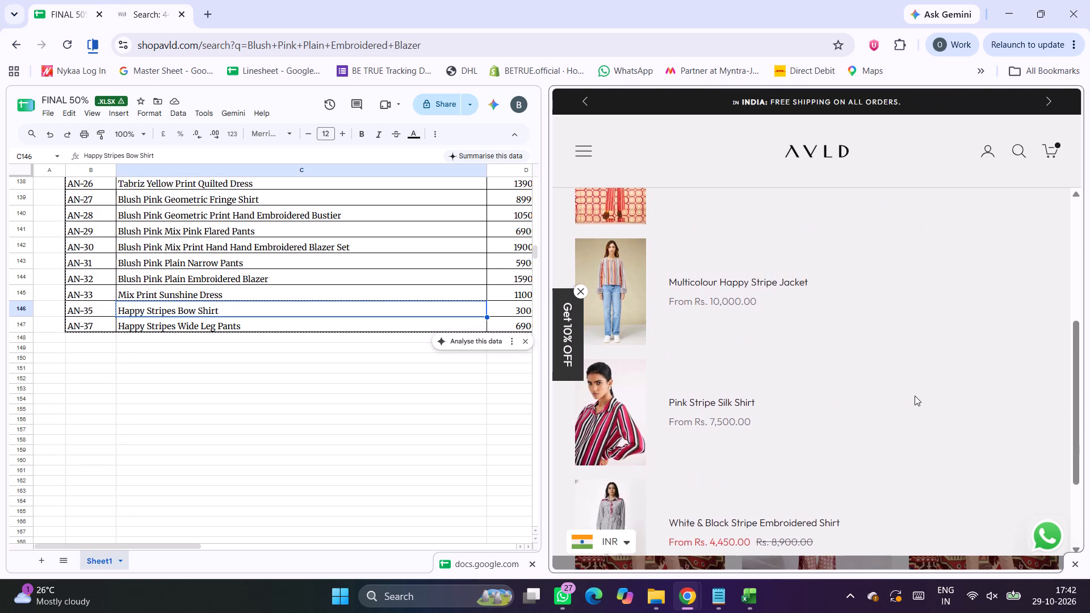
pyautogui.scroll(1, 915, 396)
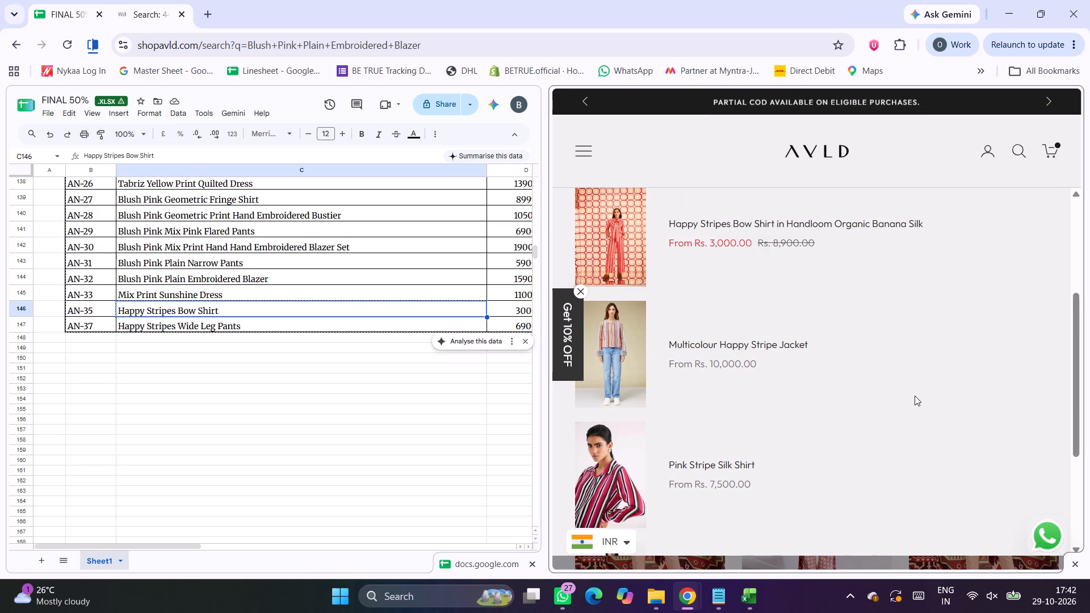
# Replace the store search with "Happy Stripes Wide Leg Pants", copied from the AN-37 row, and open the full results.
pyautogui.click(307, 328)
pyautogui.hotkey('ctrl', 'c')
pyautogui.scroll(7, 710, 426)
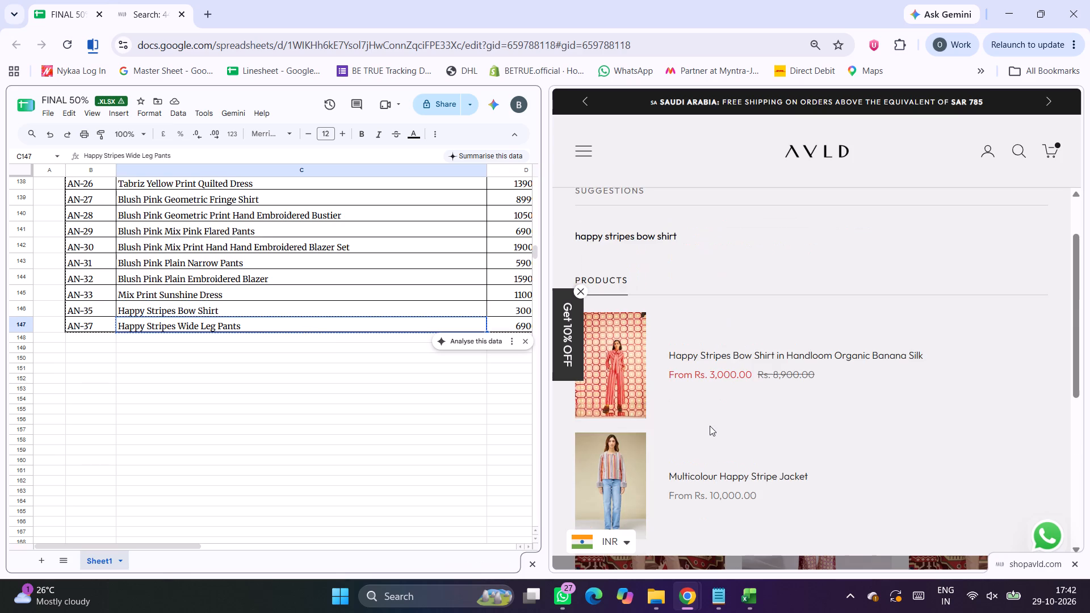
pyautogui.tripleClick(684, 213)
pyautogui.hotkey('ctrl', 'v')
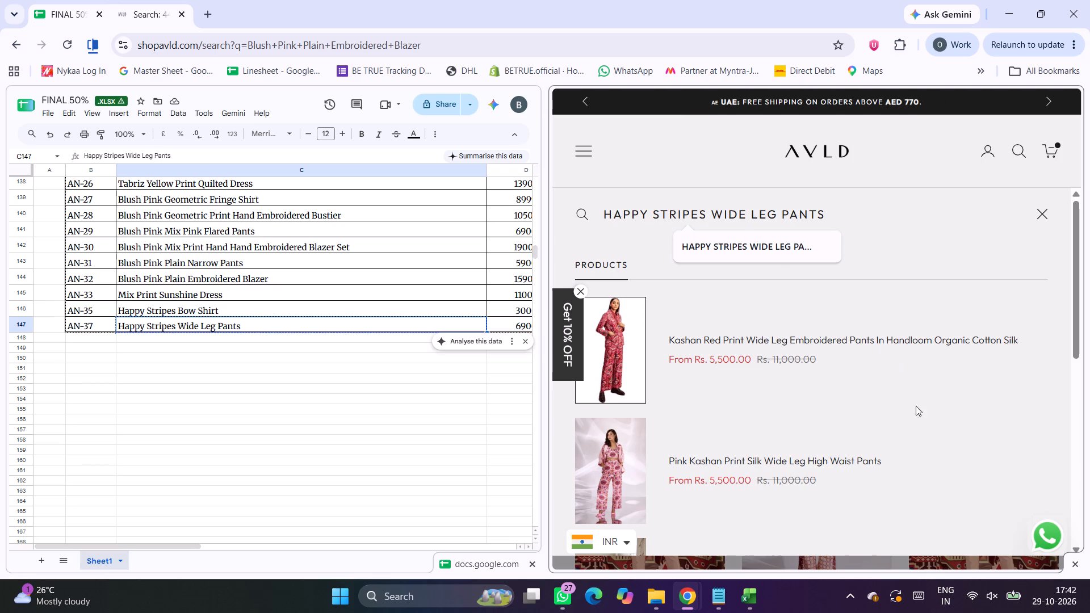
pyautogui.scroll(-4, 915, 440)
pyautogui.scroll(-3, 840, 475)
pyautogui.click(806, 499)
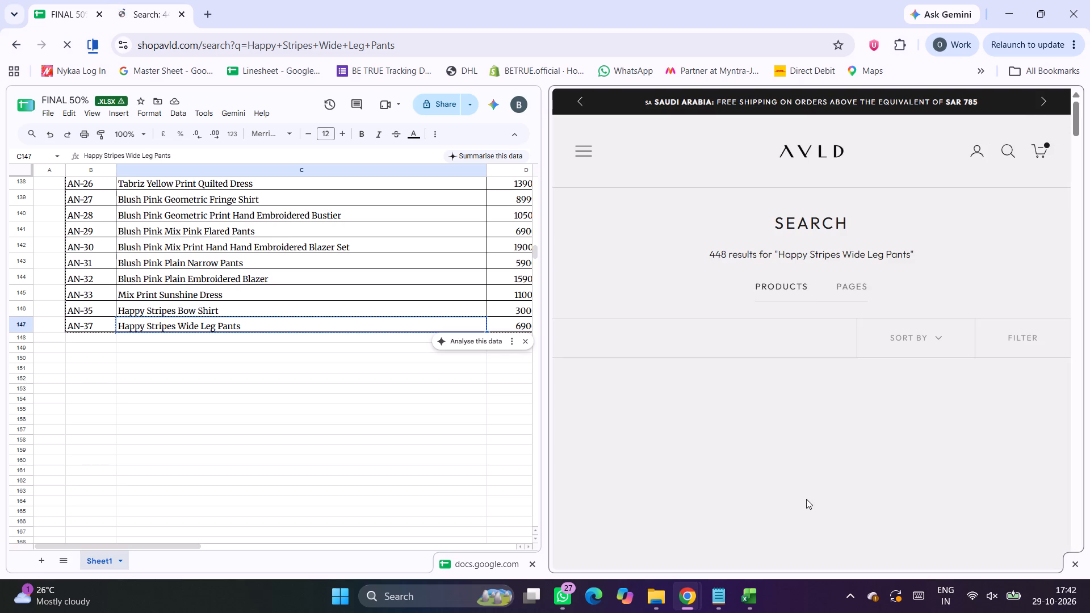
# Look through the full search results for a listing and price matching the AN-37 wide leg pants.
pyautogui.scroll(-2, 852, 428)
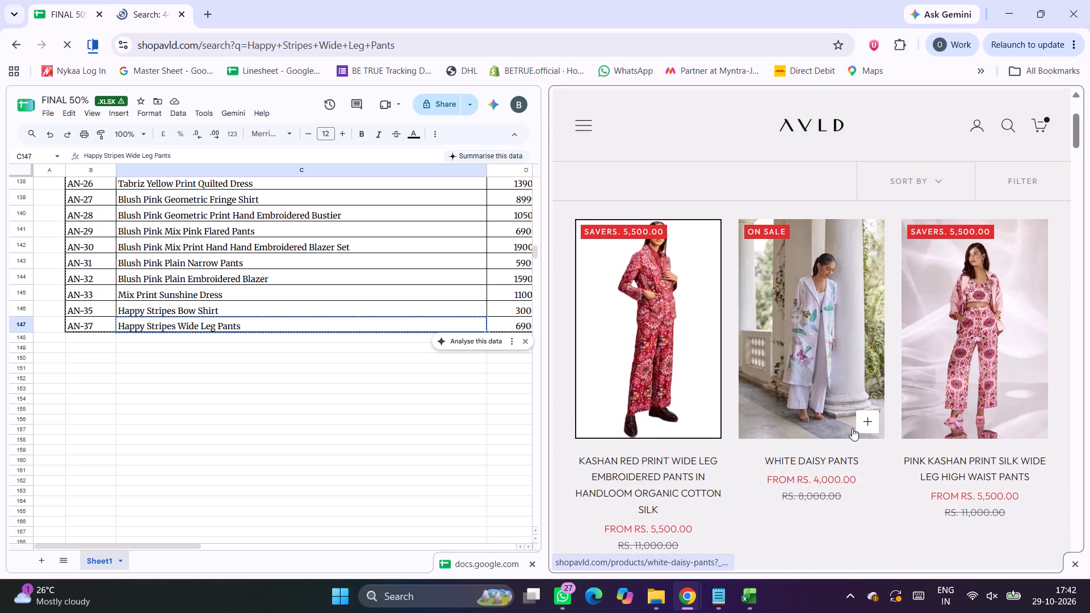
pyautogui.scroll(-1, 852, 428)
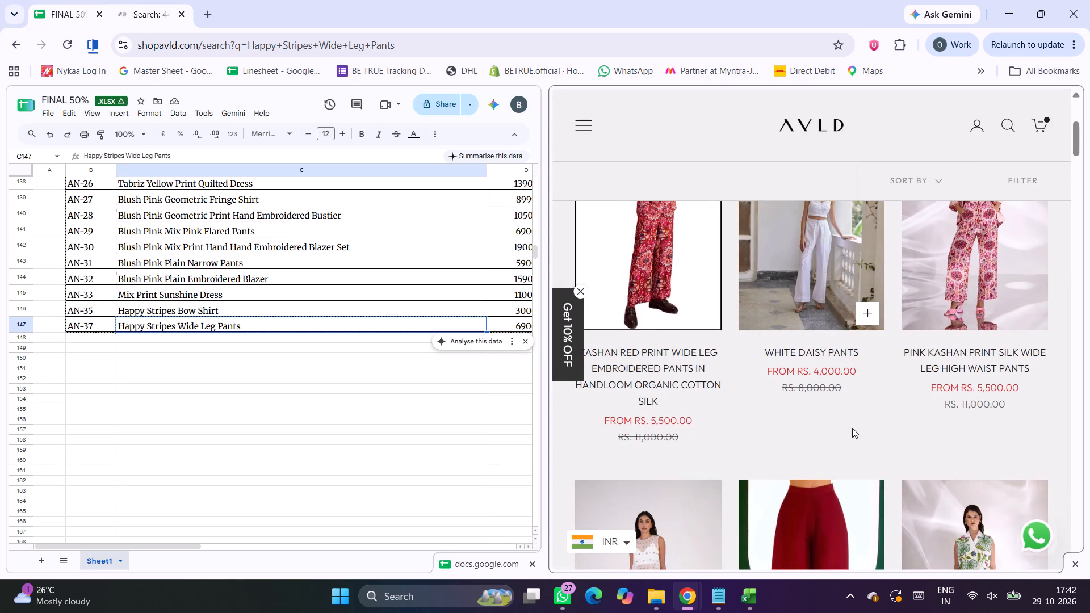
pyautogui.scroll(-5, 852, 428)
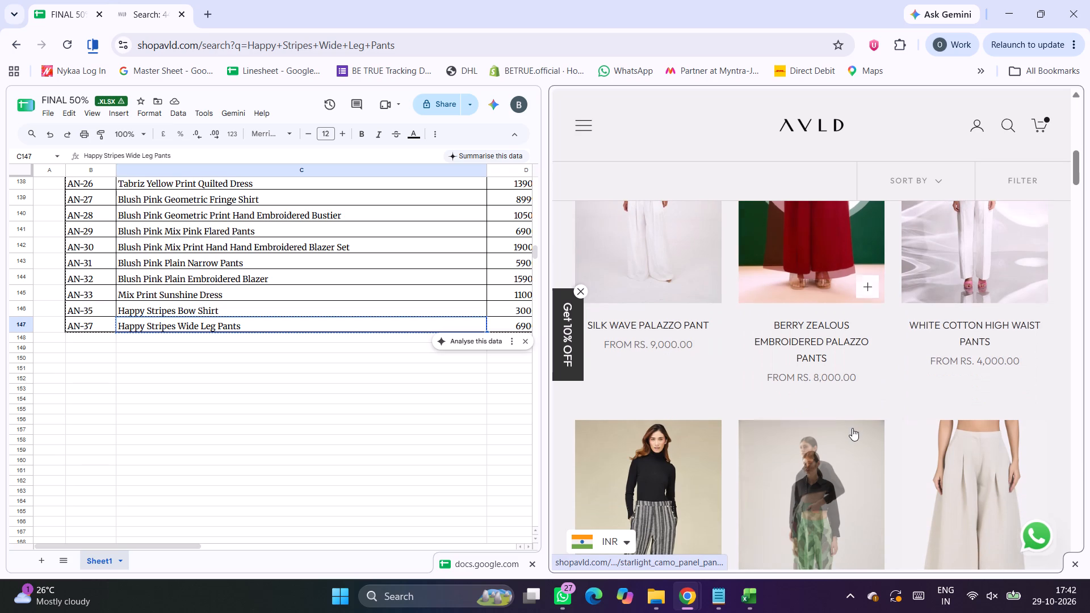
pyautogui.scroll(-4, 852, 428)
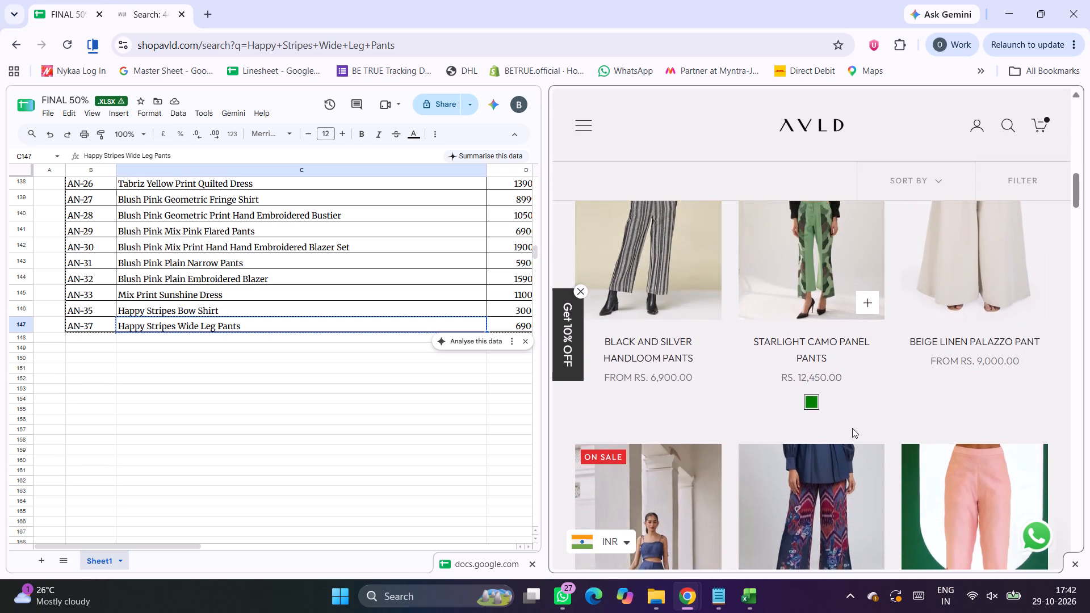
pyautogui.scroll(-3, 852, 428)
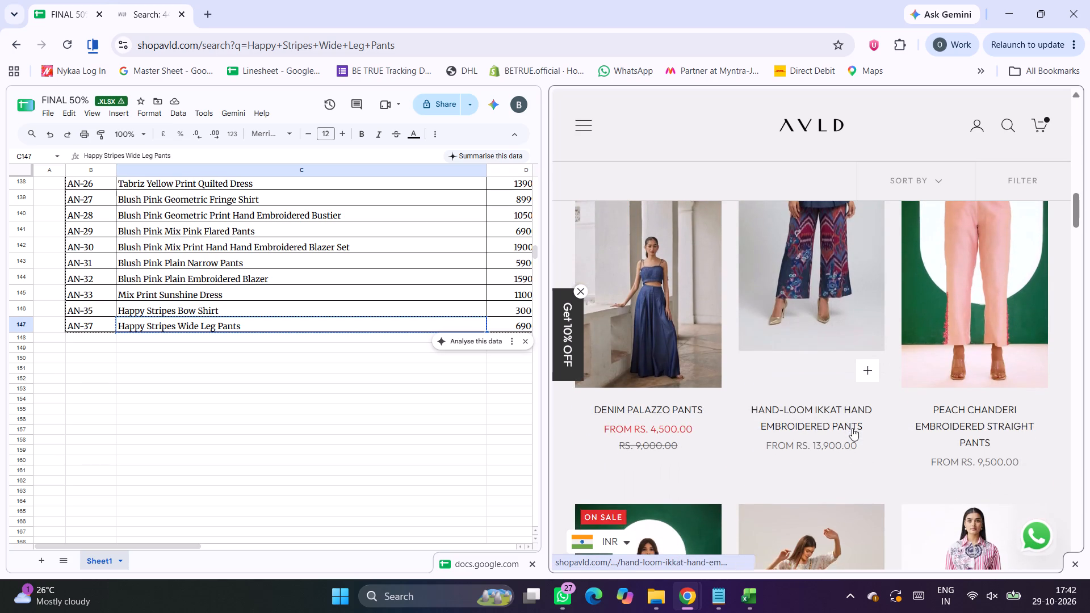